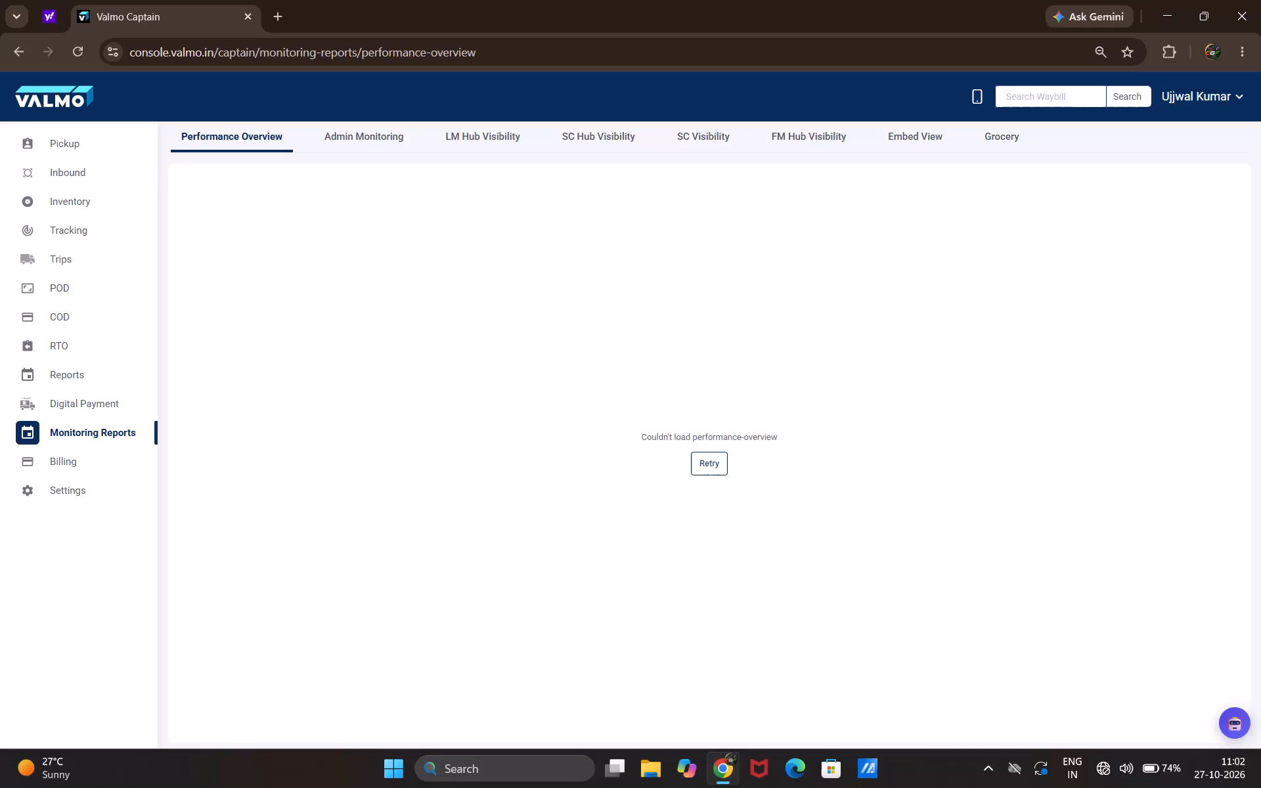
Connect the computer to the "realme 10 Pro 5G" Wi-Fi network and return to the browser page.
click(1106, 770)
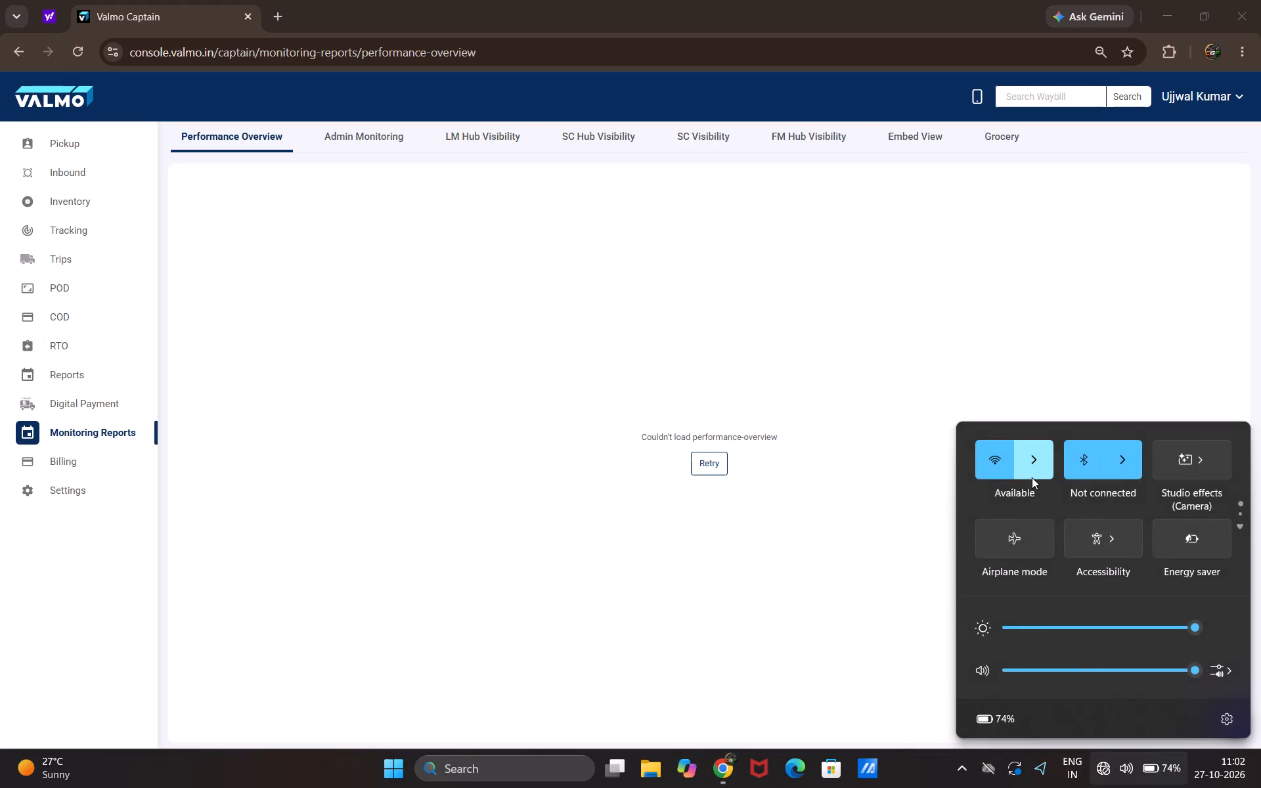
click(1032, 475)
click(1064, 485)
click(1157, 584)
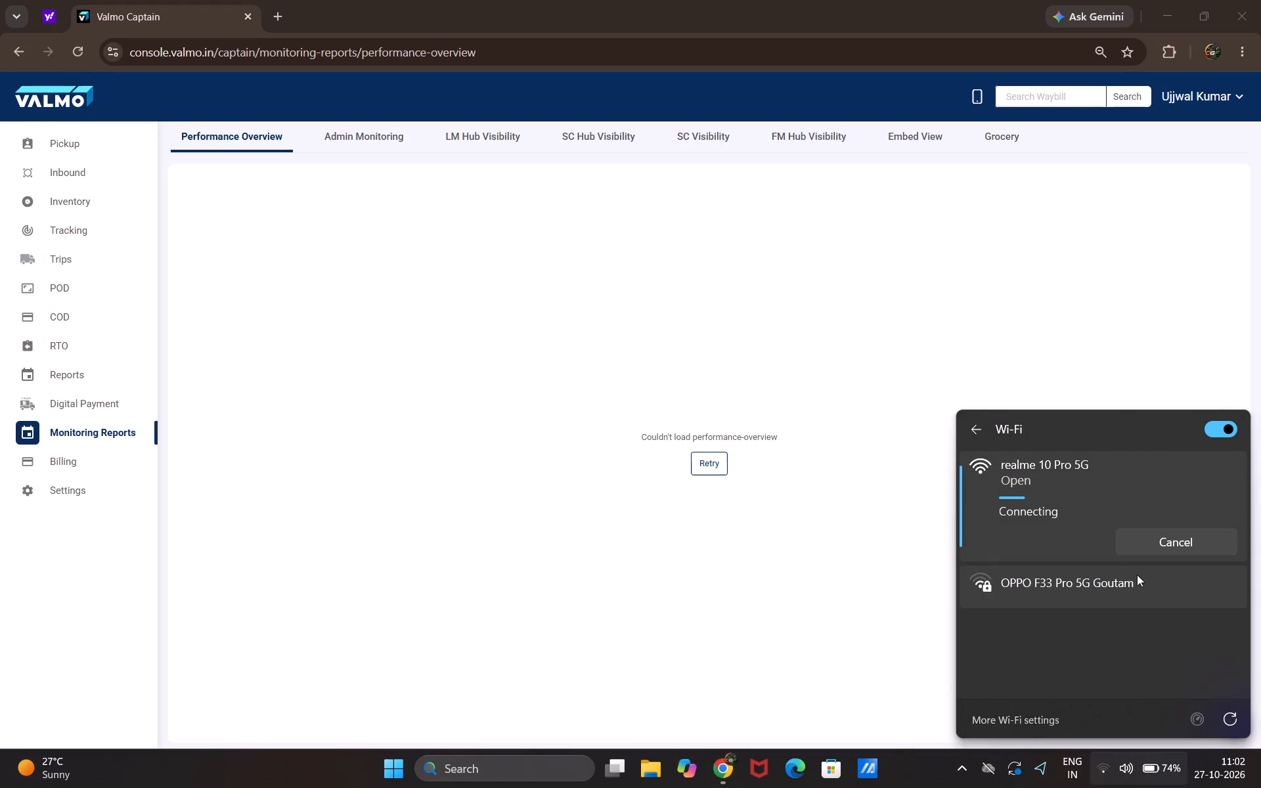
click(974, 426)
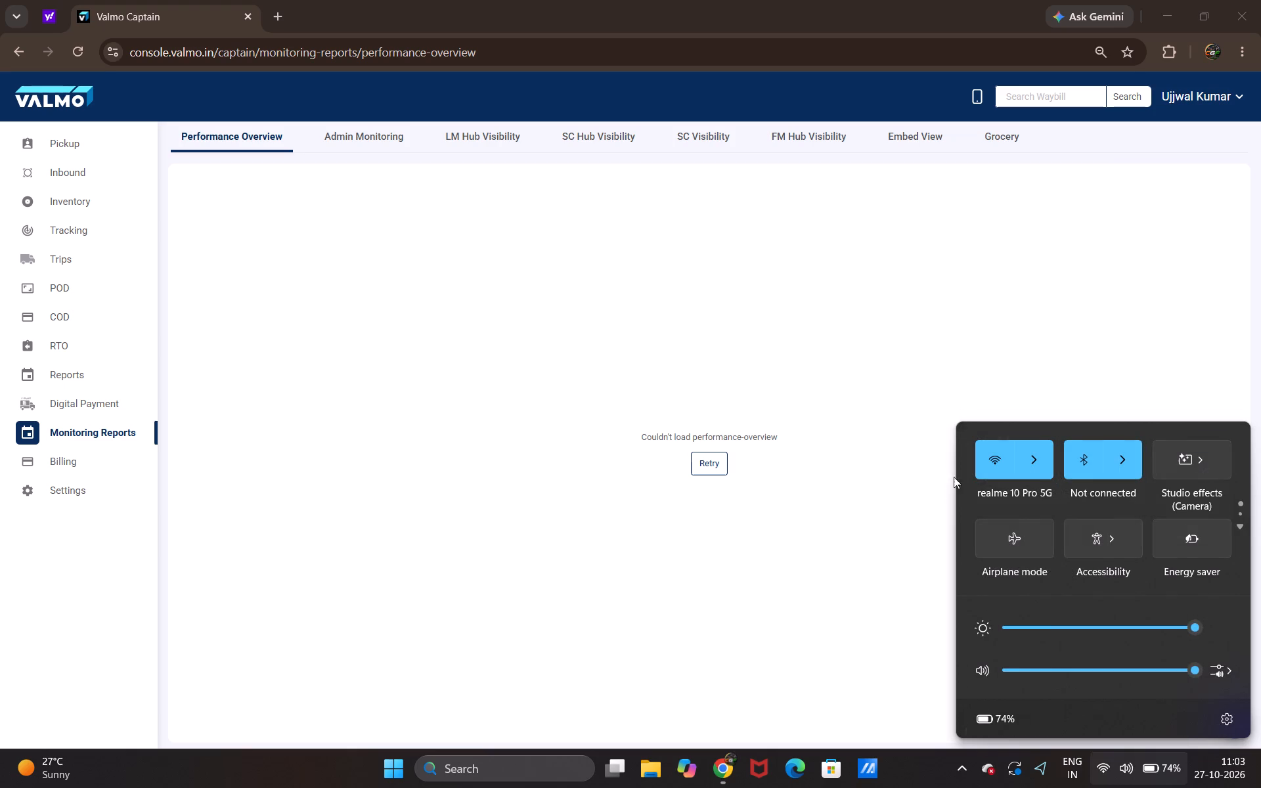
click(948, 489)
click(796, 492)
View the "LM - FE Level - Performance and COD Collected - Today" report in the LM Hub Visibility overview.
click(465, 126)
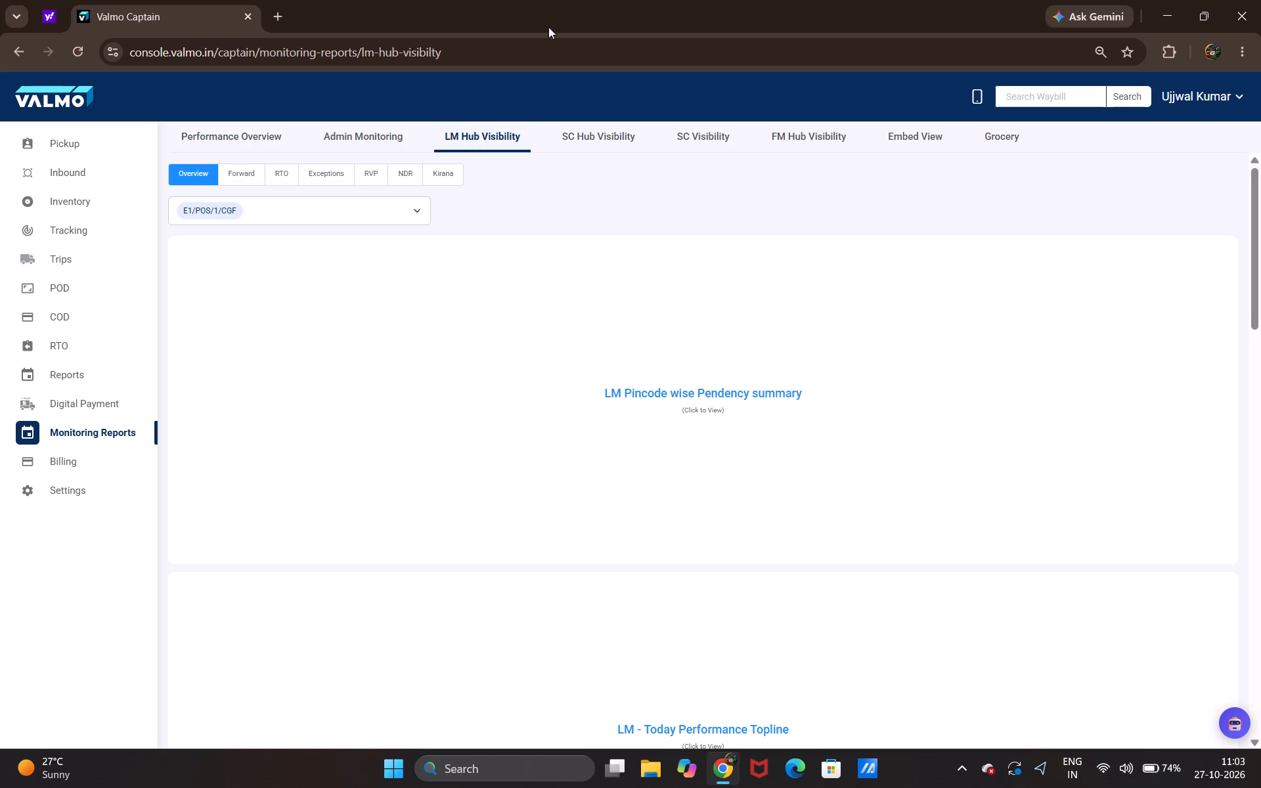
scroll(471, 226, down, 8)
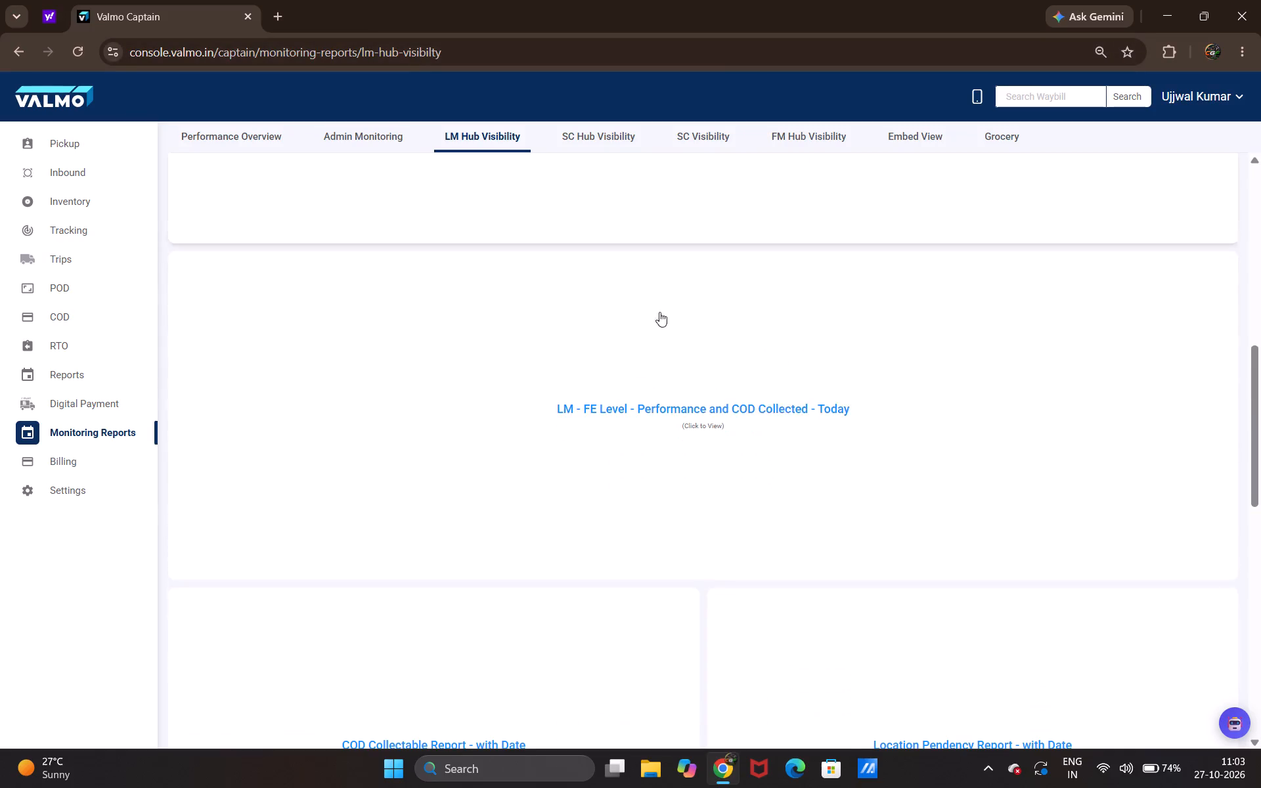
drag(691, 346, 685, 347)
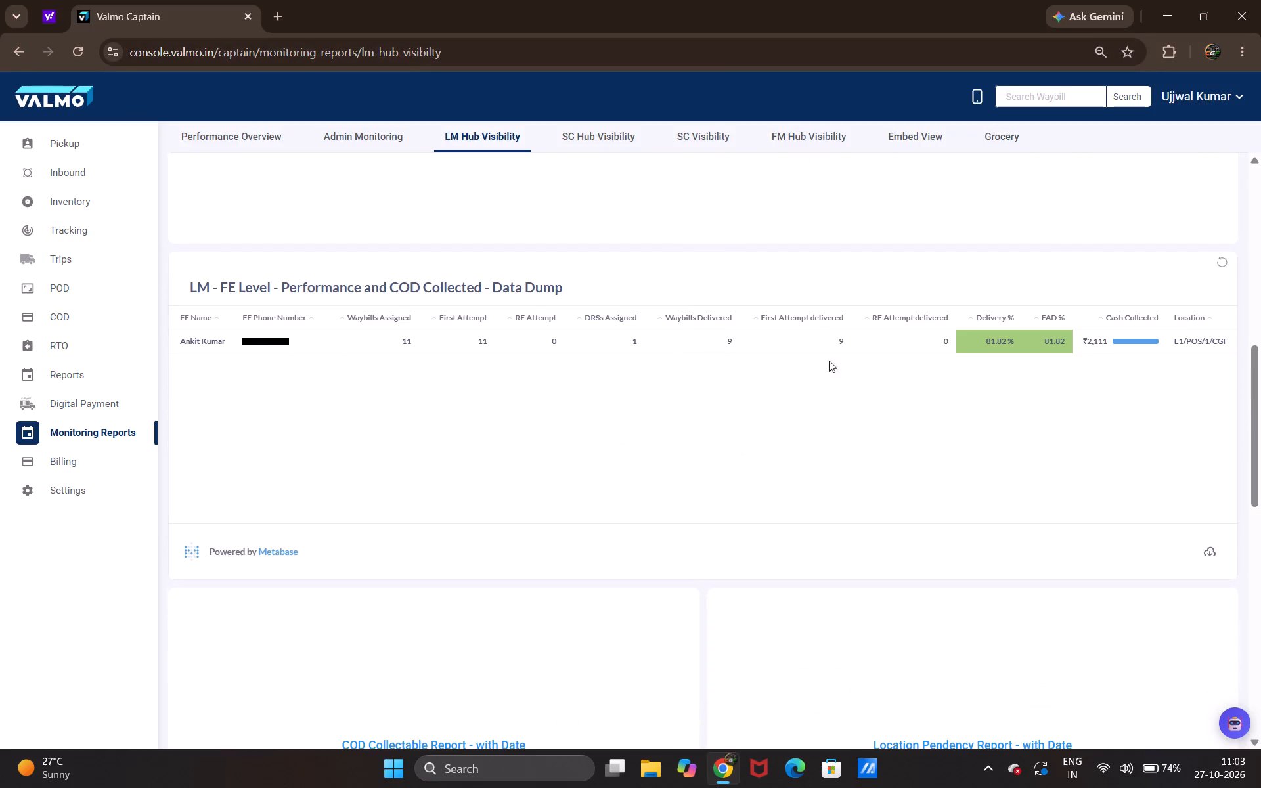
scroll(99, 421, up, 2)
Open the POD section of the console.
click(81, 296)
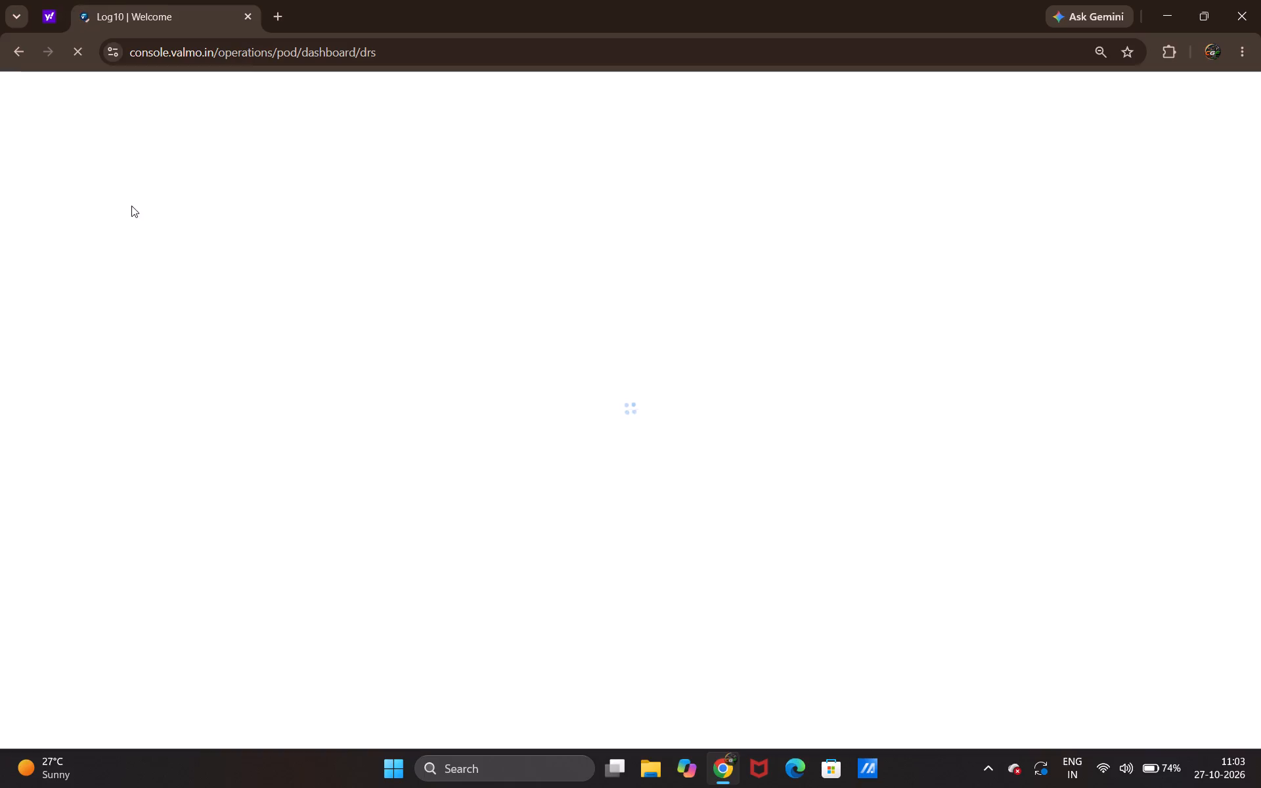
Open DRS Closure in the POD section and select the first-listed DRS's field executive to view the pending shipments.
click(263, 140)
click(263, 140)
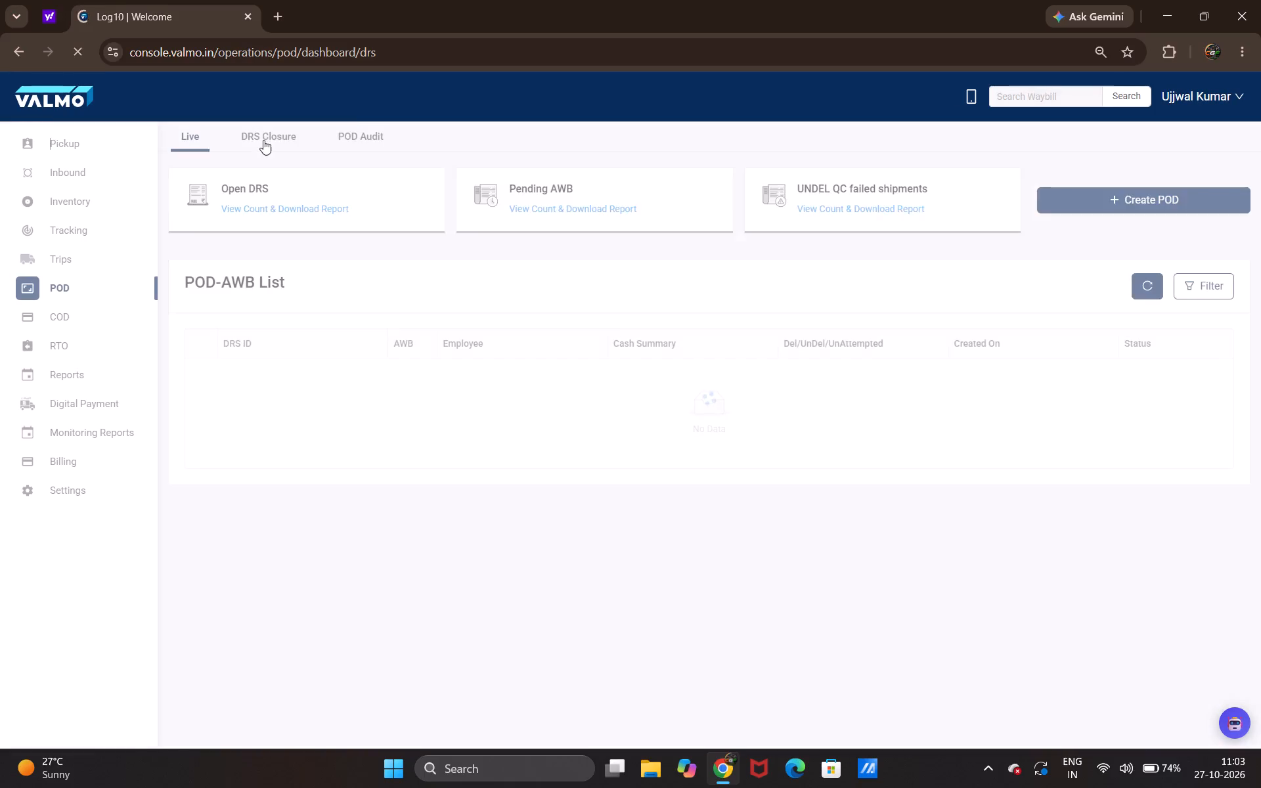
click(319, 190)
scroll(263, 287, down, 1)
scroll(263, 287, up, 2)
click(262, 271)
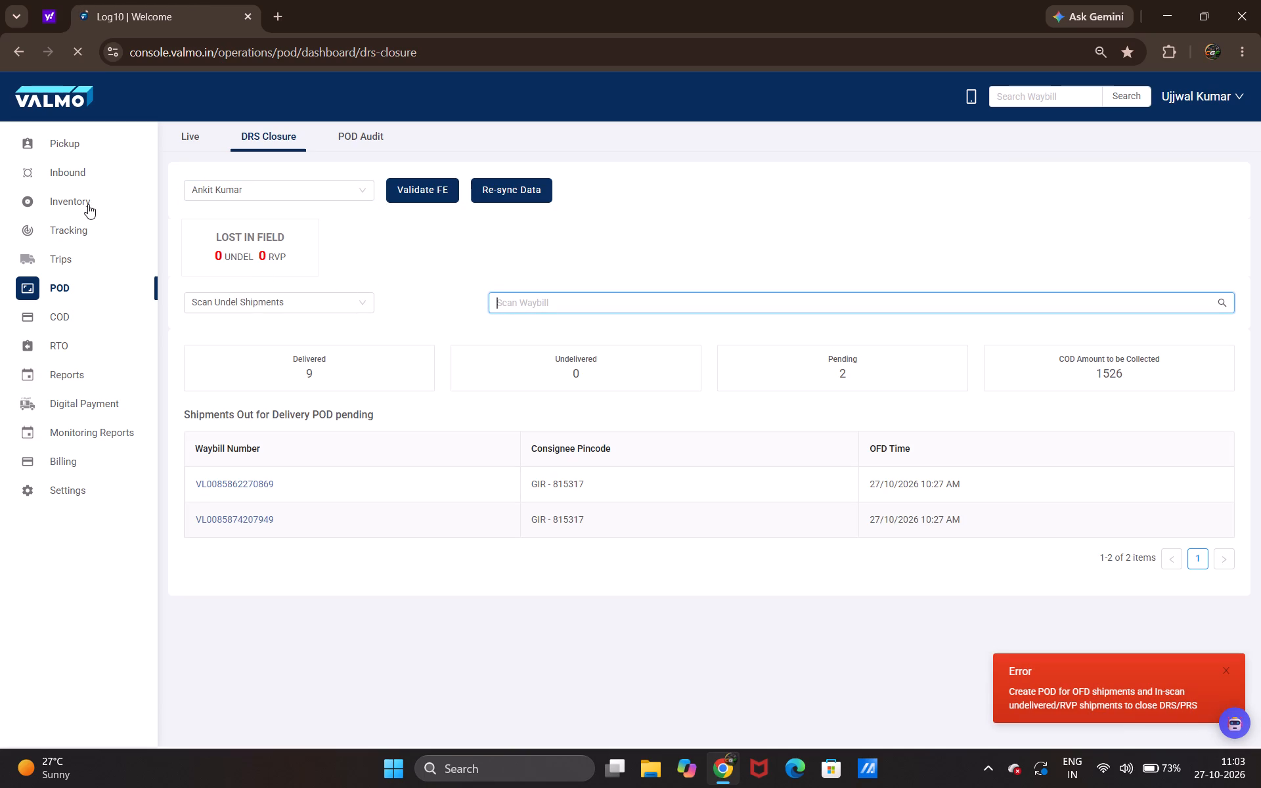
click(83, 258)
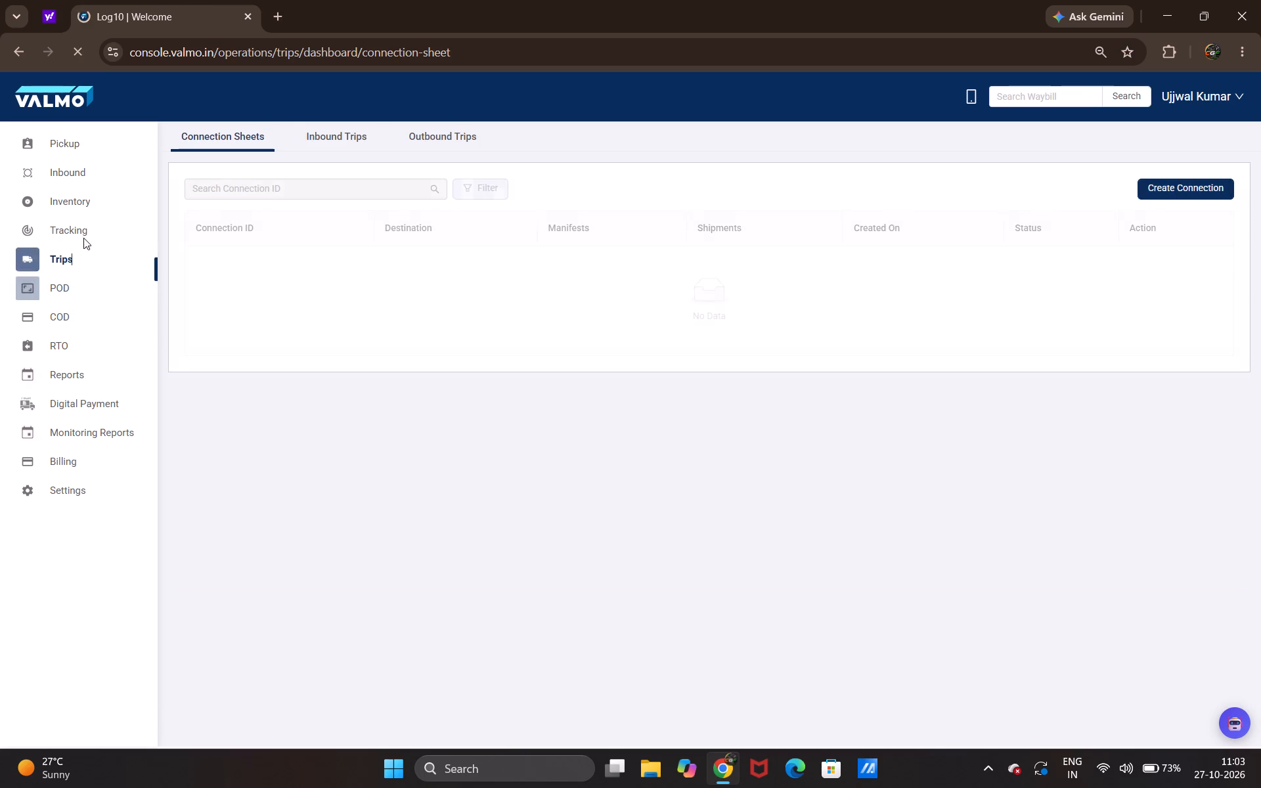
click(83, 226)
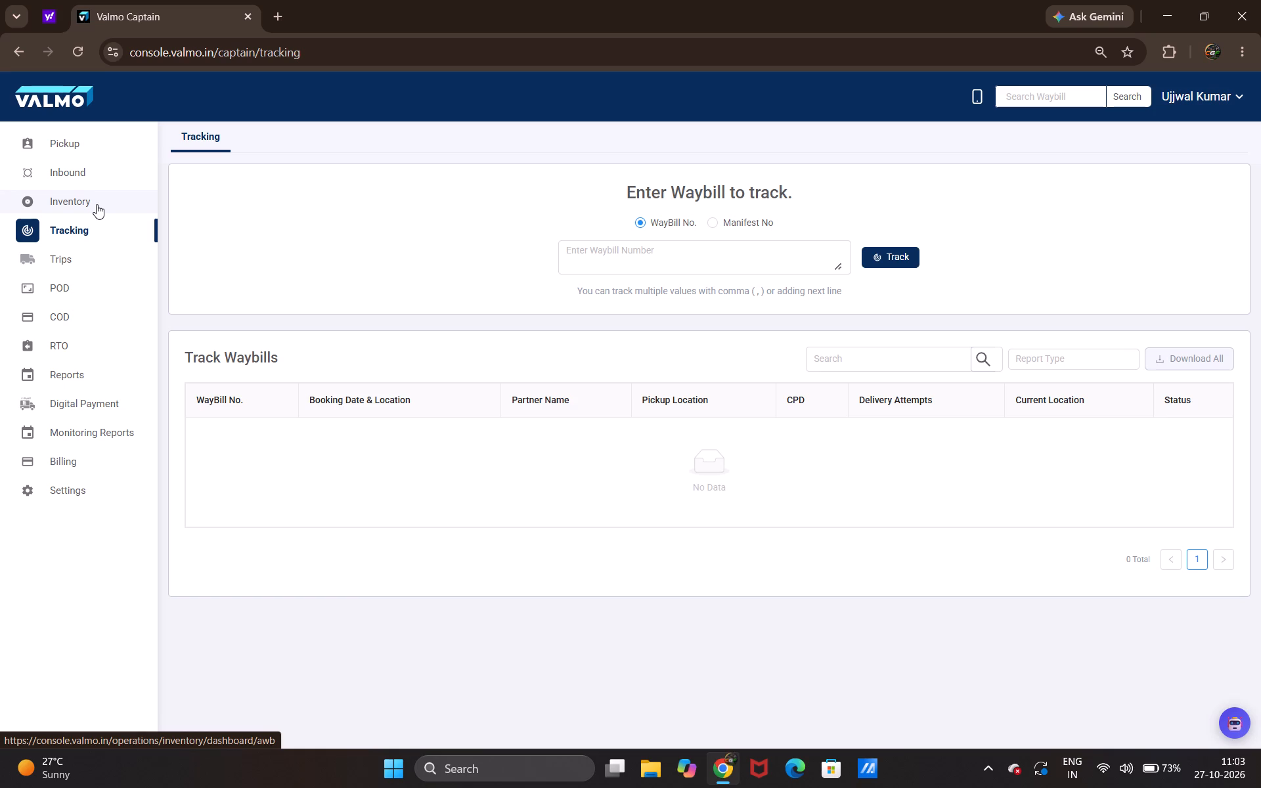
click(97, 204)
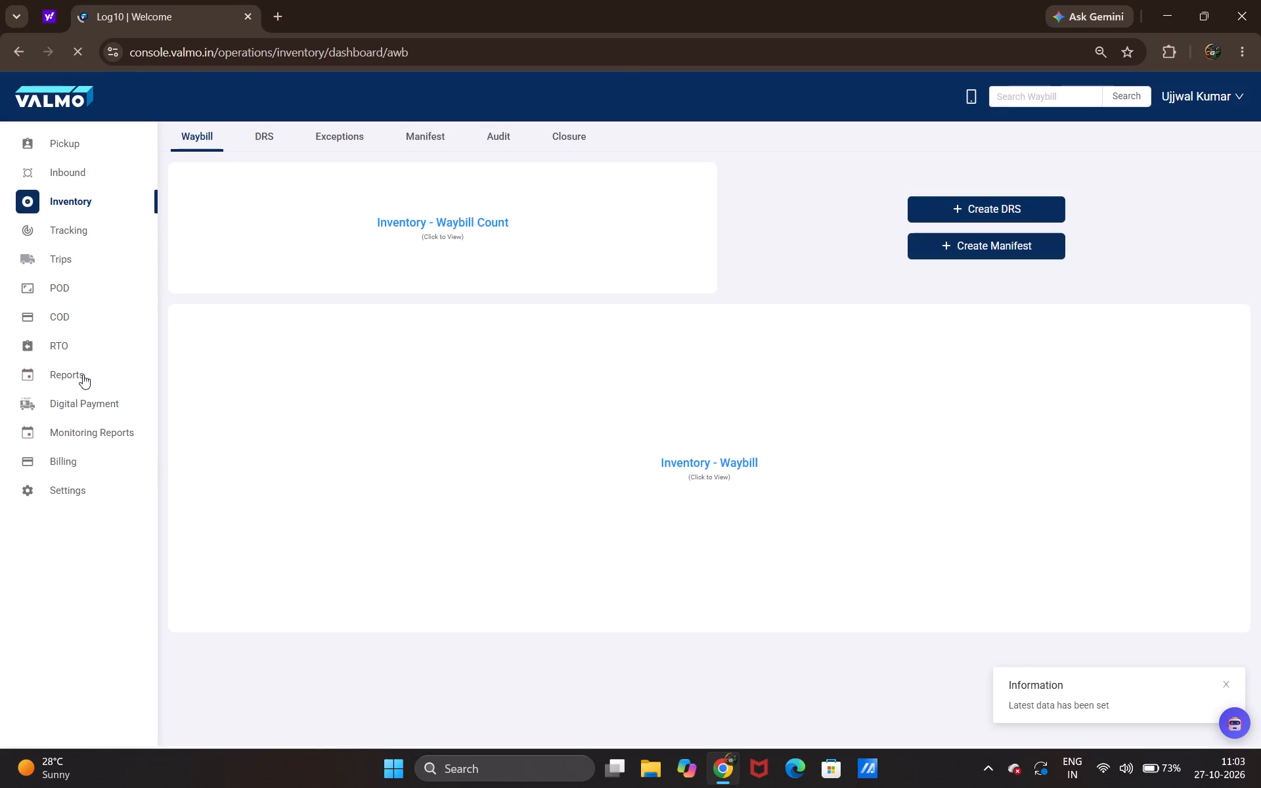
Return to the live POD-AWB List and examine the employees, cash summary and delivered/undelivered/unattempted counts for the DRS entries.
click(76, 290)
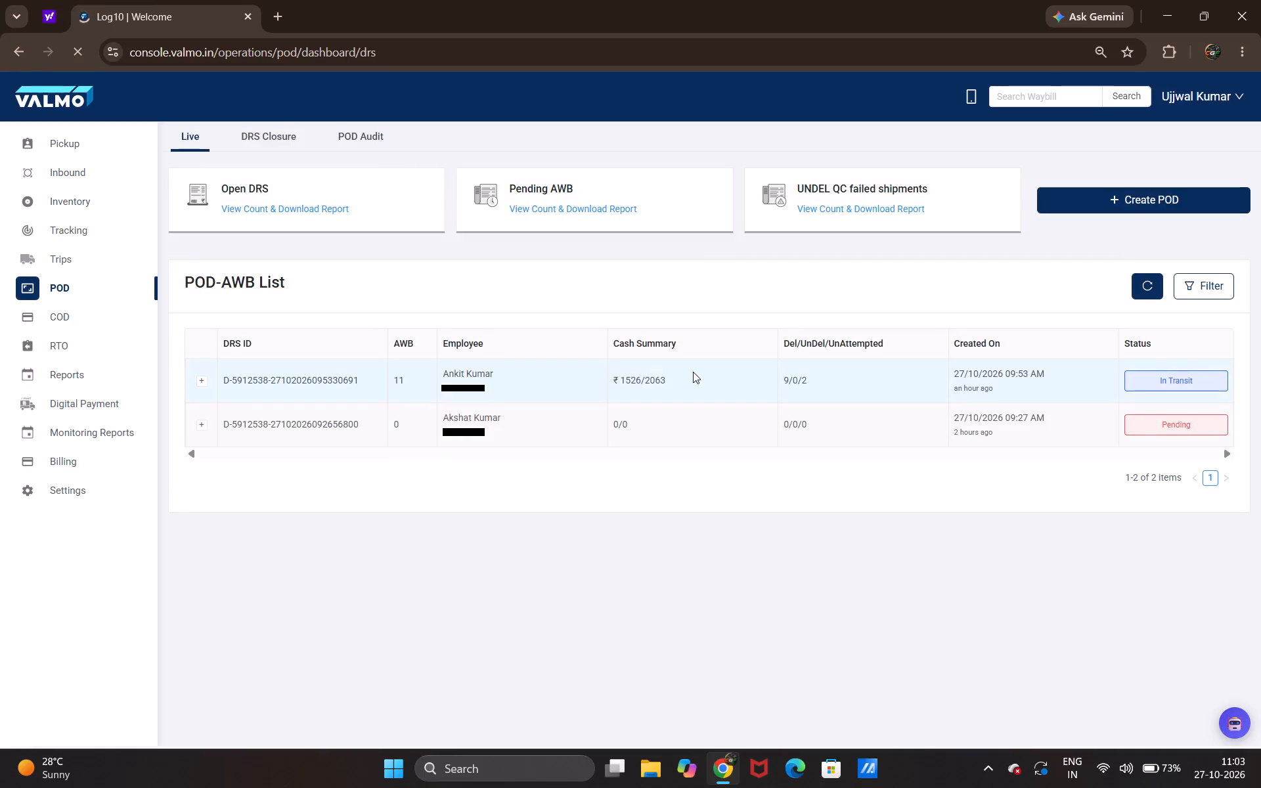
drag(635, 378, 623, 378)
click(638, 380)
drag(638, 376, 621, 378)
click(640, 403)
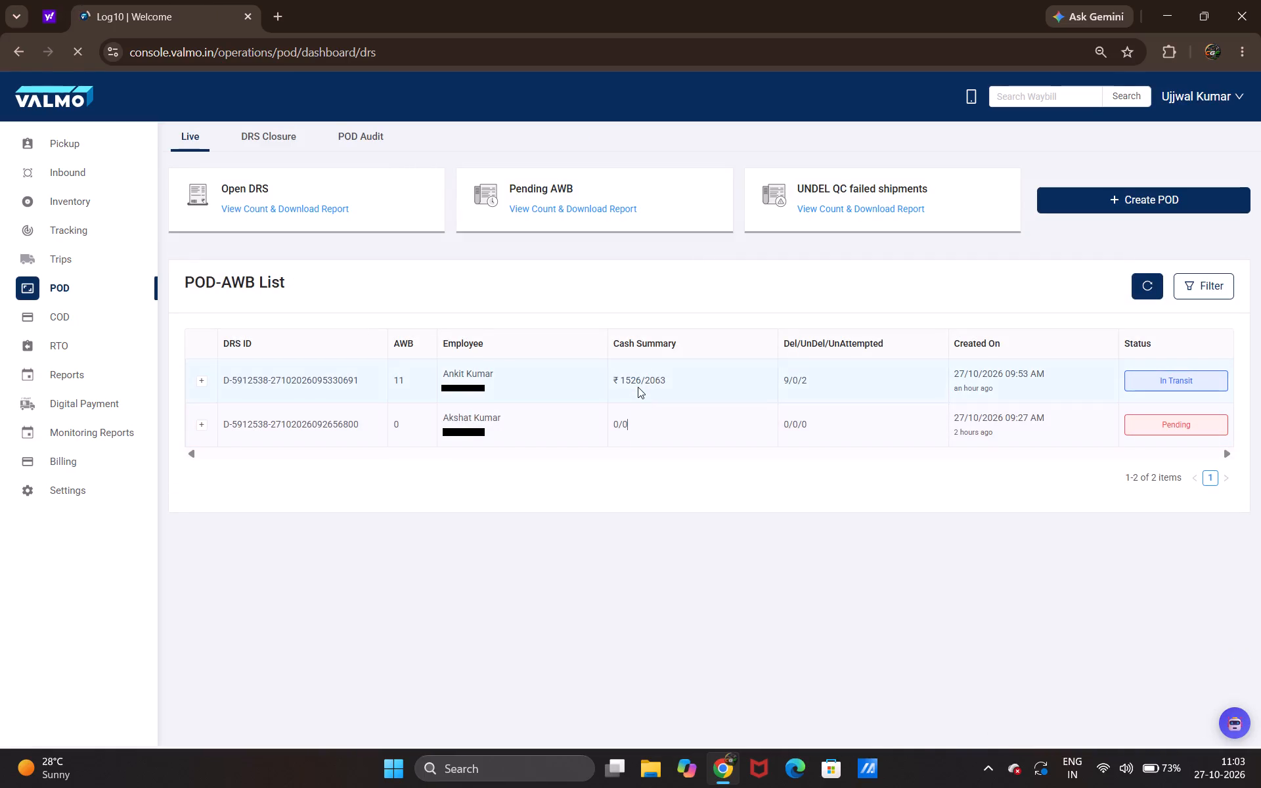
drag(811, 376, 775, 376)
drag(839, 378, 905, 376)
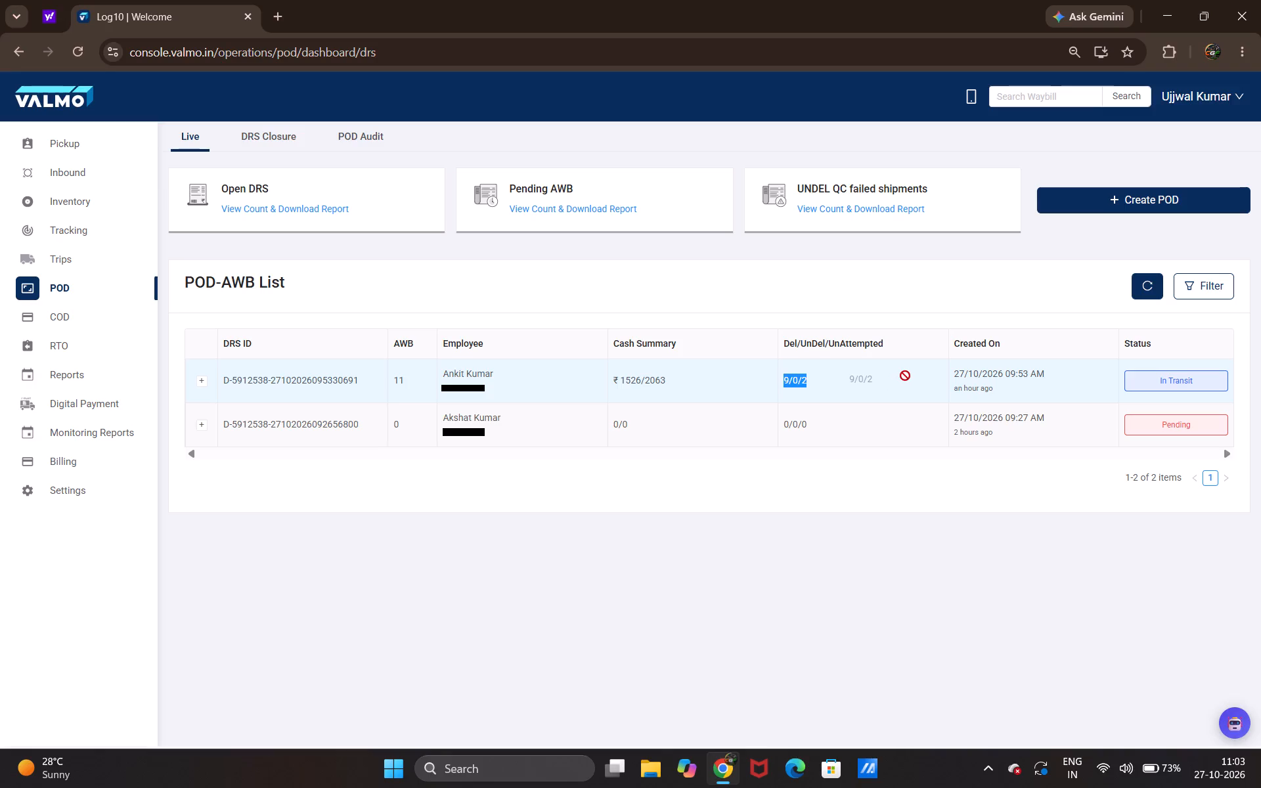
drag(905, 376, 907, 376)
drag(860, 389, 929, 391)
drag(879, 393, 955, 406)
drag(403, 417, 508, 431)
click(520, 413)
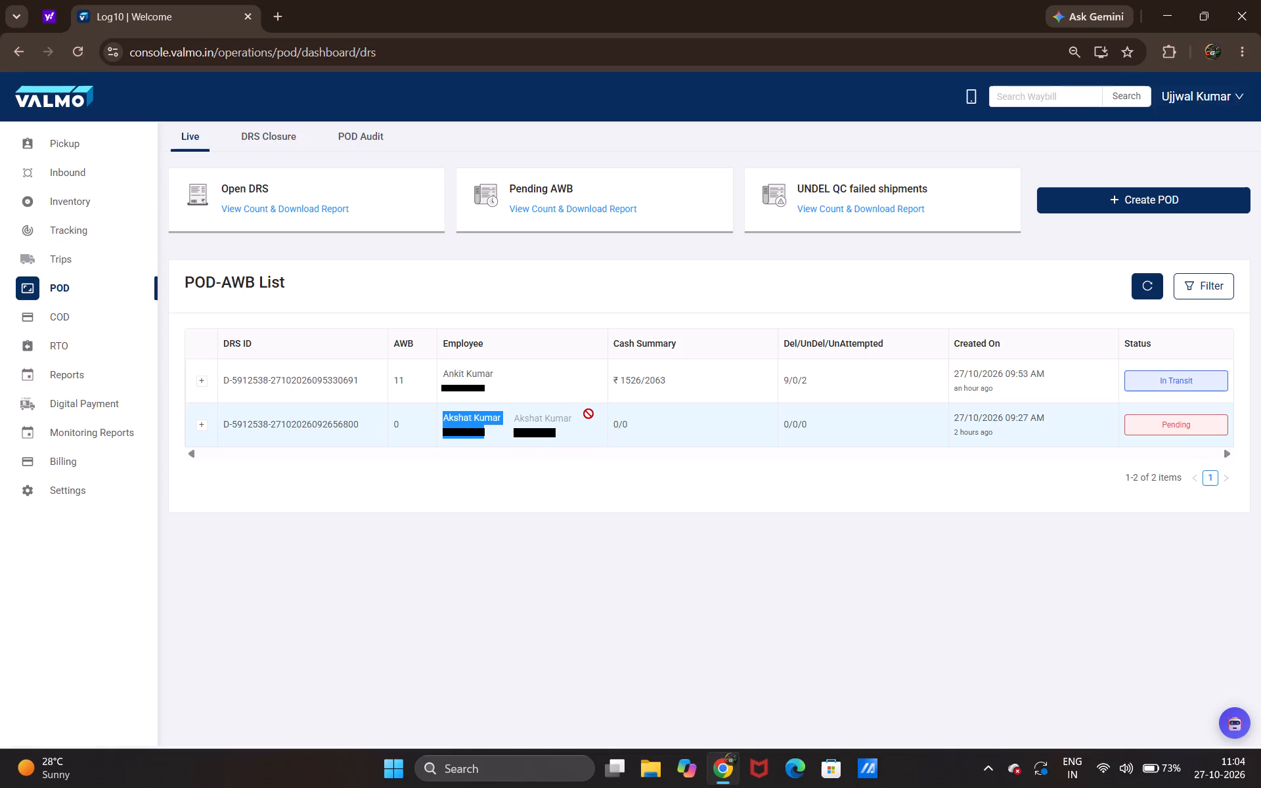
click(535, 418)
Load the "LM - FE Level - Performance and COD Collected - Data Dump" report under LM Hub Visibility in Monitoring Reports.
click(109, 436)
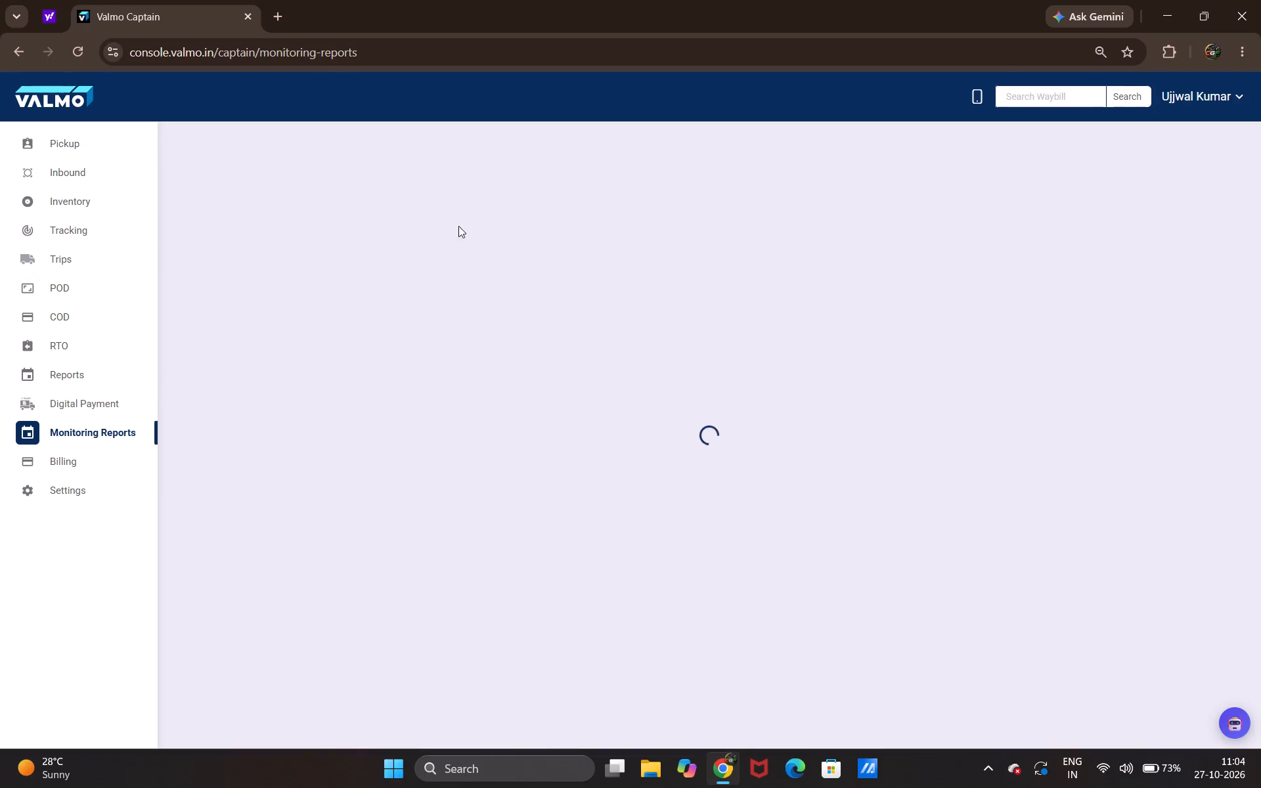
click(502, 156)
click(498, 149)
scroll(525, 351, down, 2)
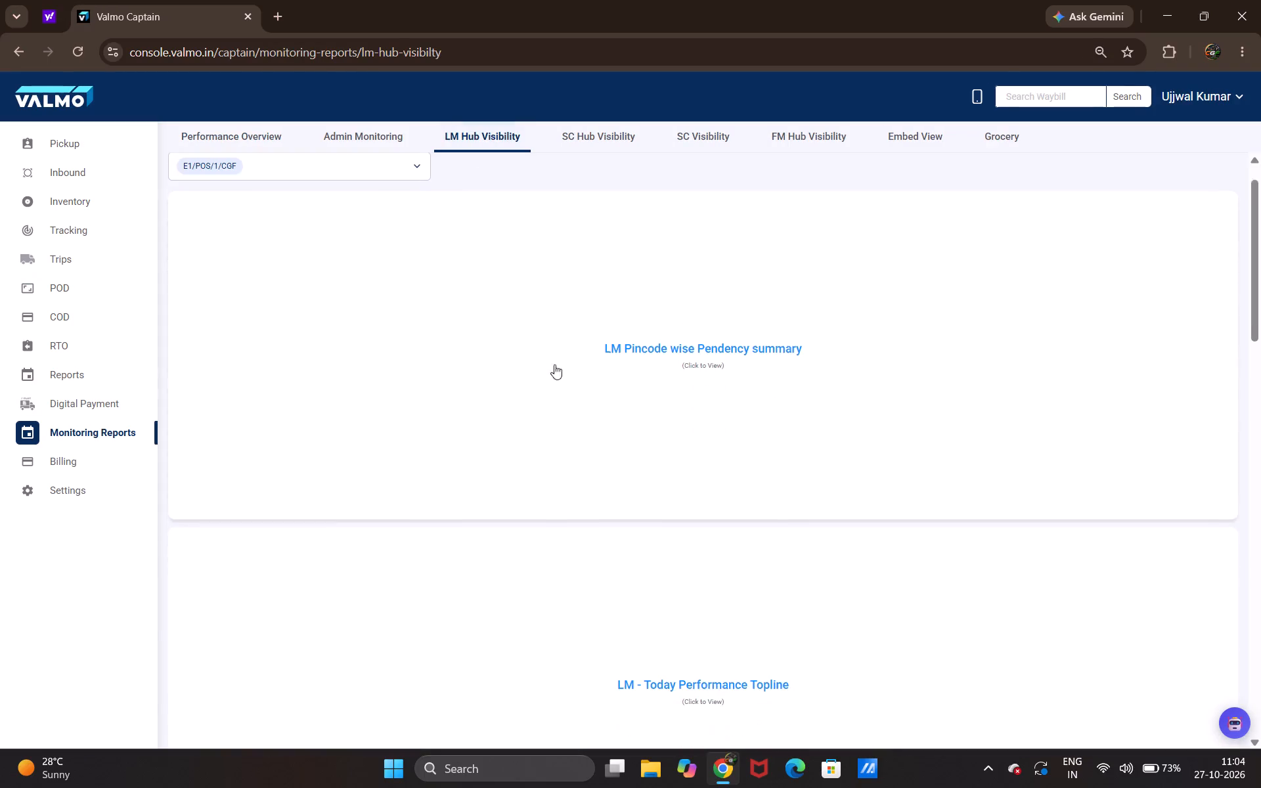
scroll(554, 364, down, 5)
click(659, 443)
scroll(653, 448, down, 1)
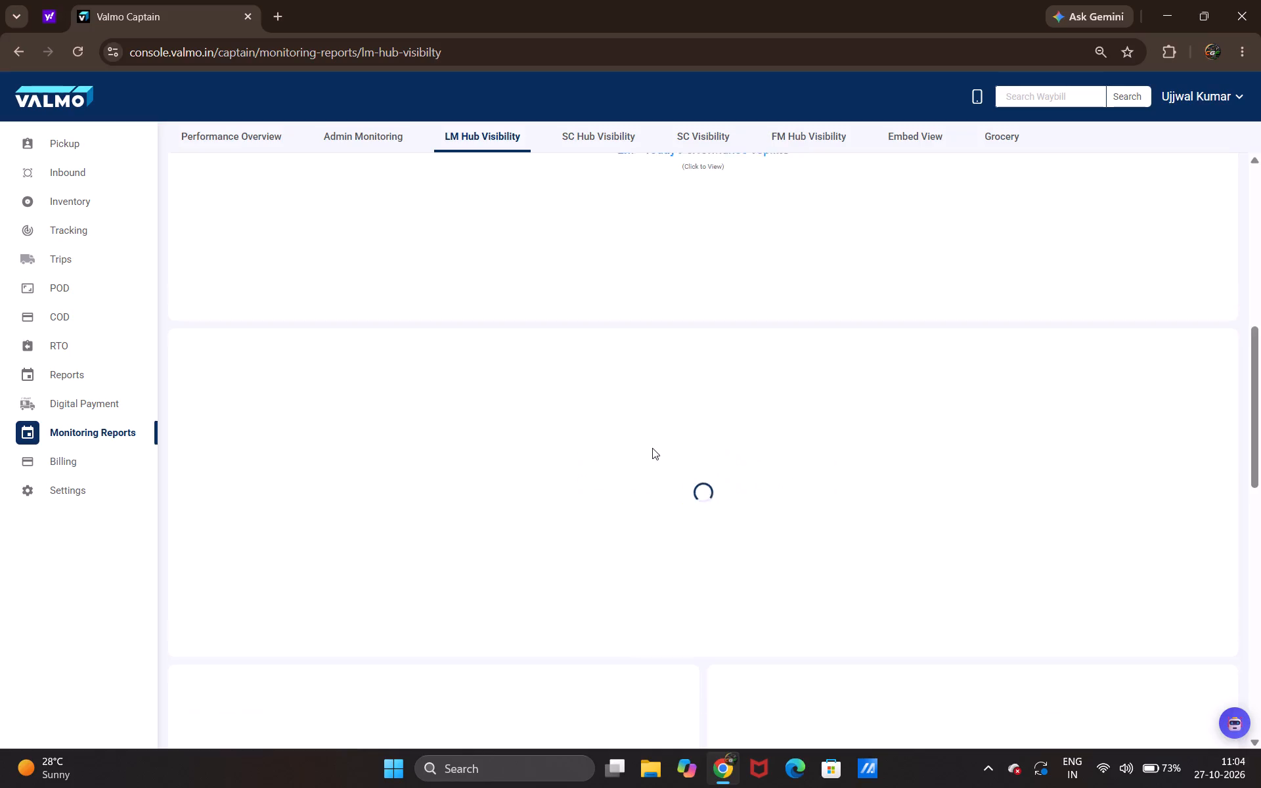
scroll(652, 448, down, 1)
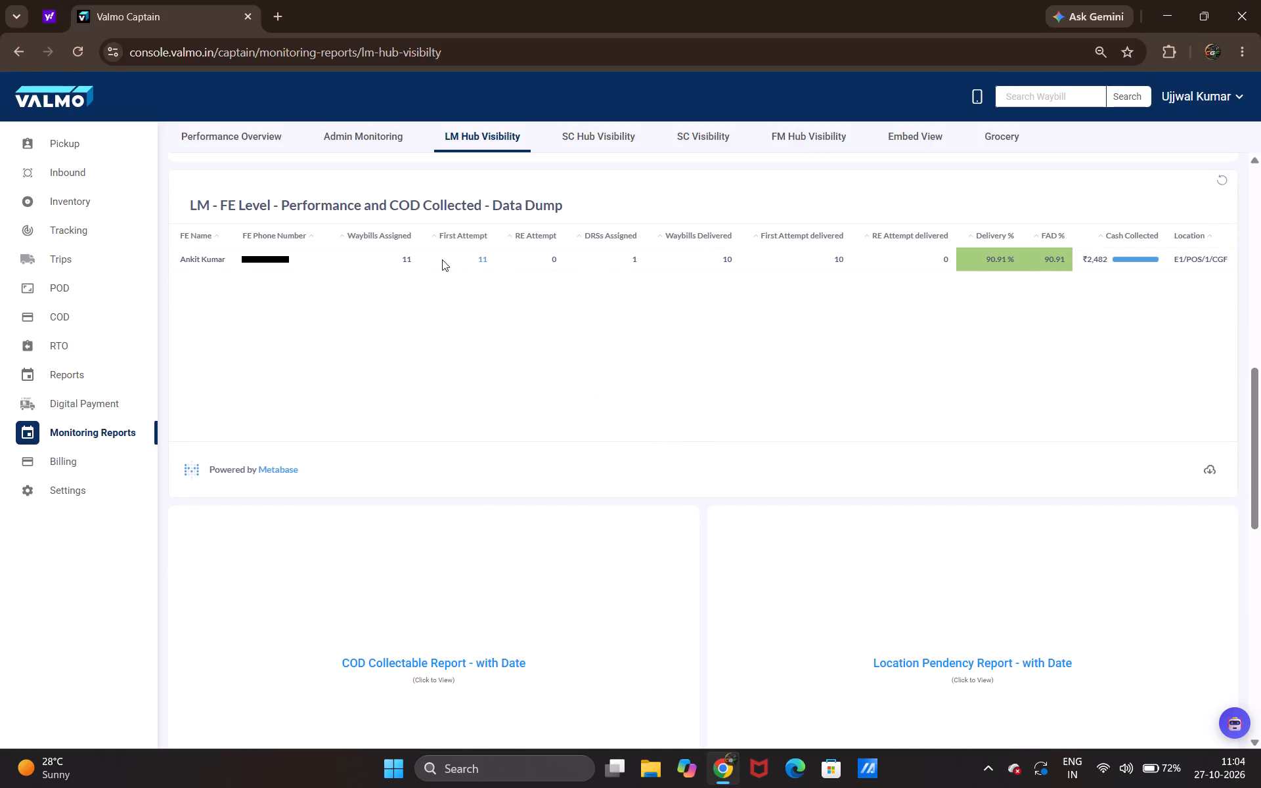
Examine the field executive's First Attempt and Waybills Delivered figures in the FE-level performance report.
drag(442, 259, 506, 259)
drag(516, 258, 520, 276)
drag(519, 265, 514, 280)
drag(514, 280, 518, 299)
drag(705, 261, 744, 261)
drag(754, 256, 753, 299)
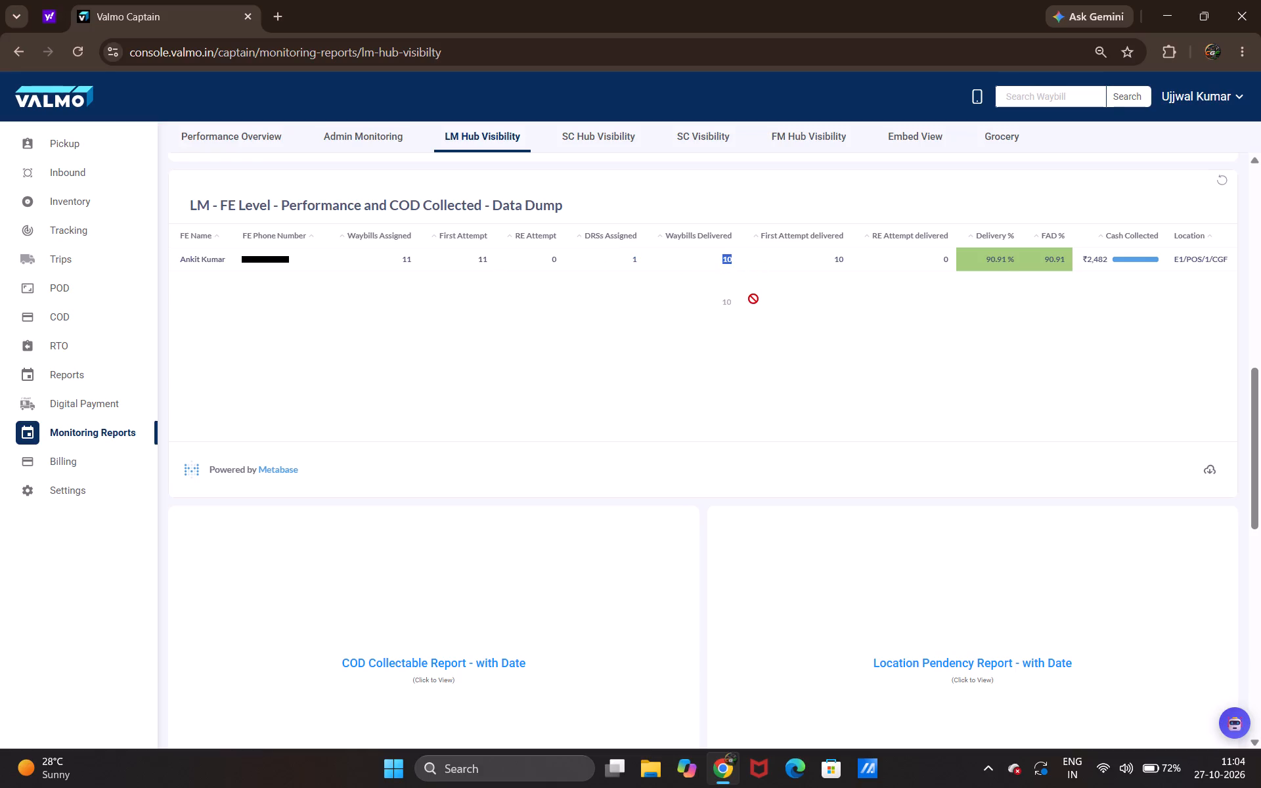
drag(753, 299, 753, 300)
drag(761, 244, 760, 267)
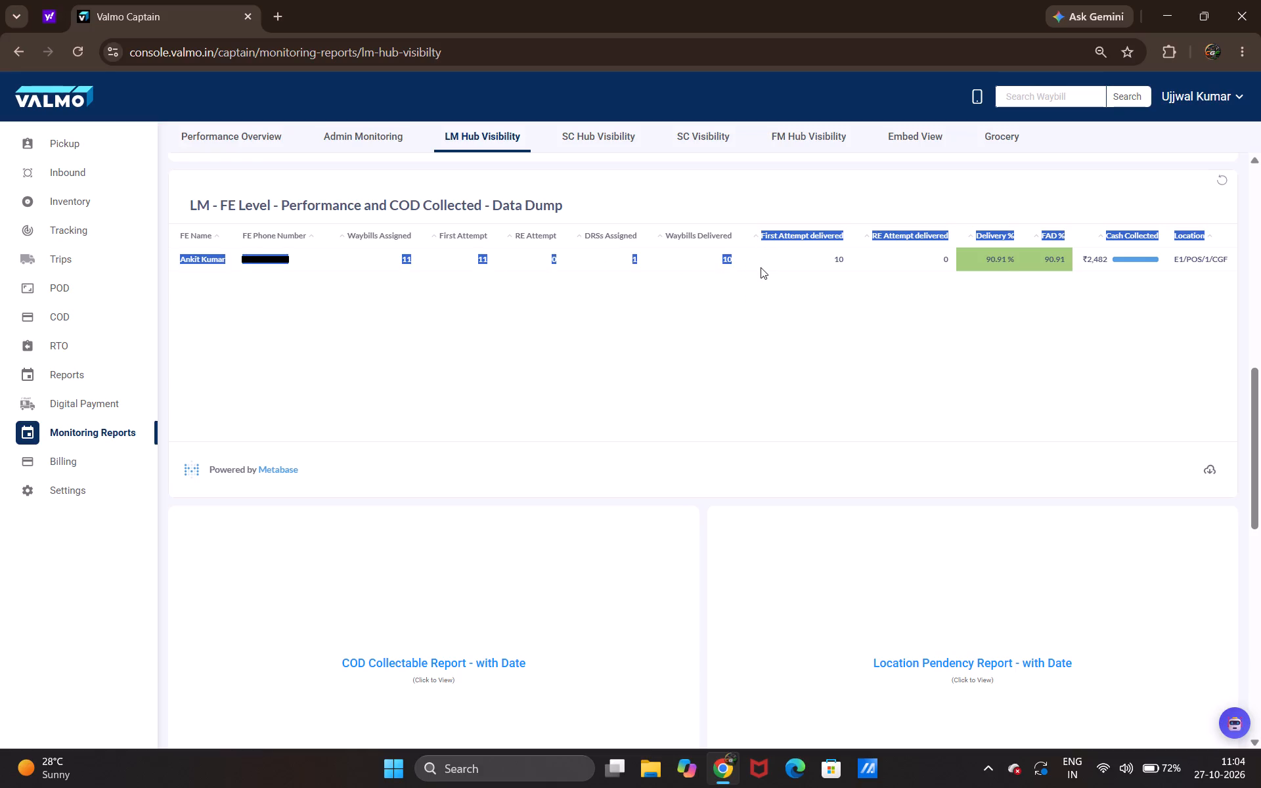
click(762, 267)
drag(749, 263, 703, 267)
drag(754, 263, 815, 263)
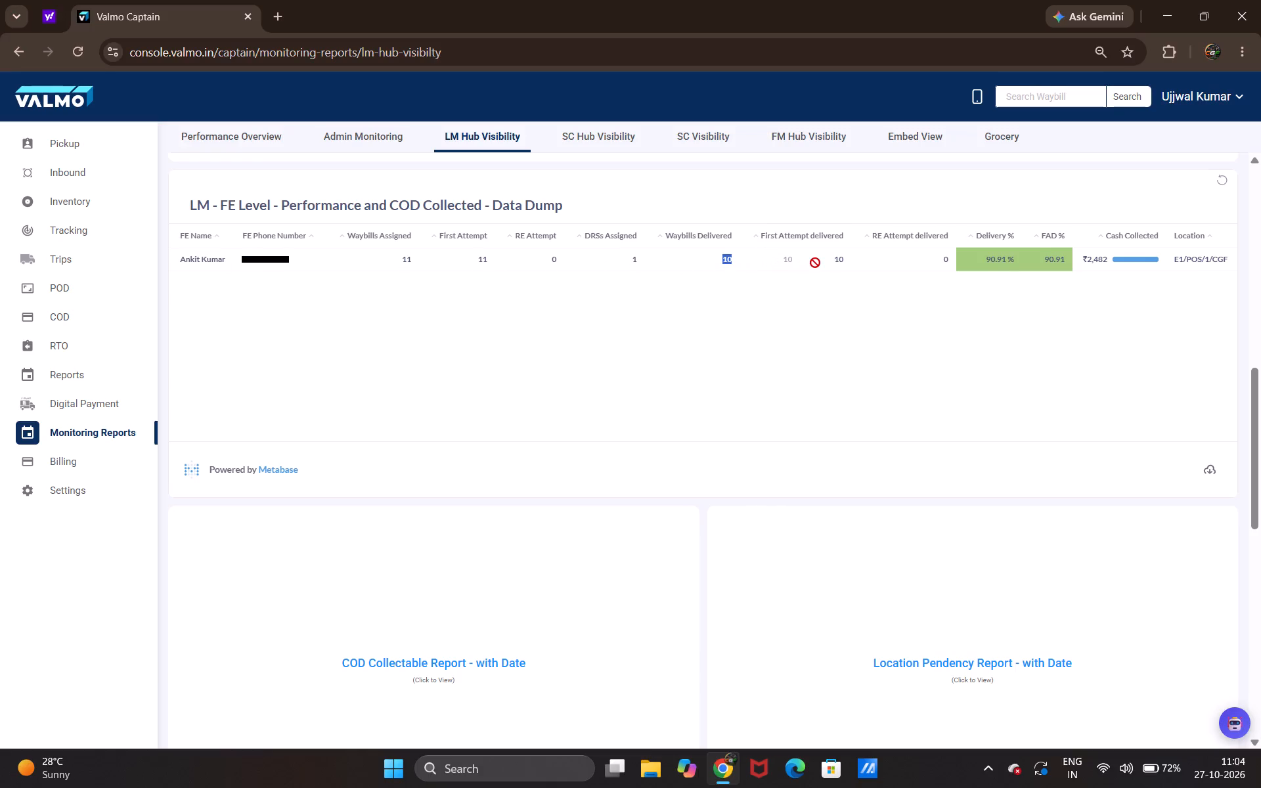
drag(815, 263, 814, 263)
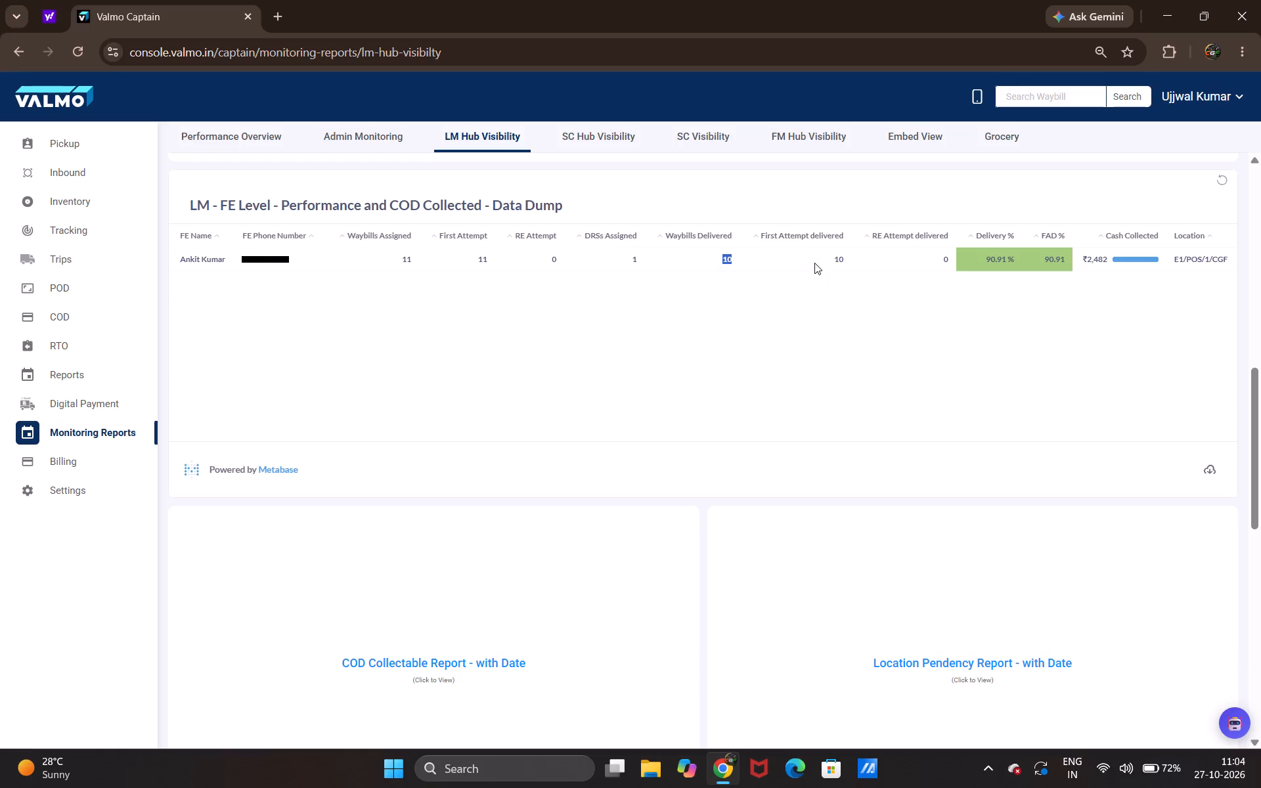
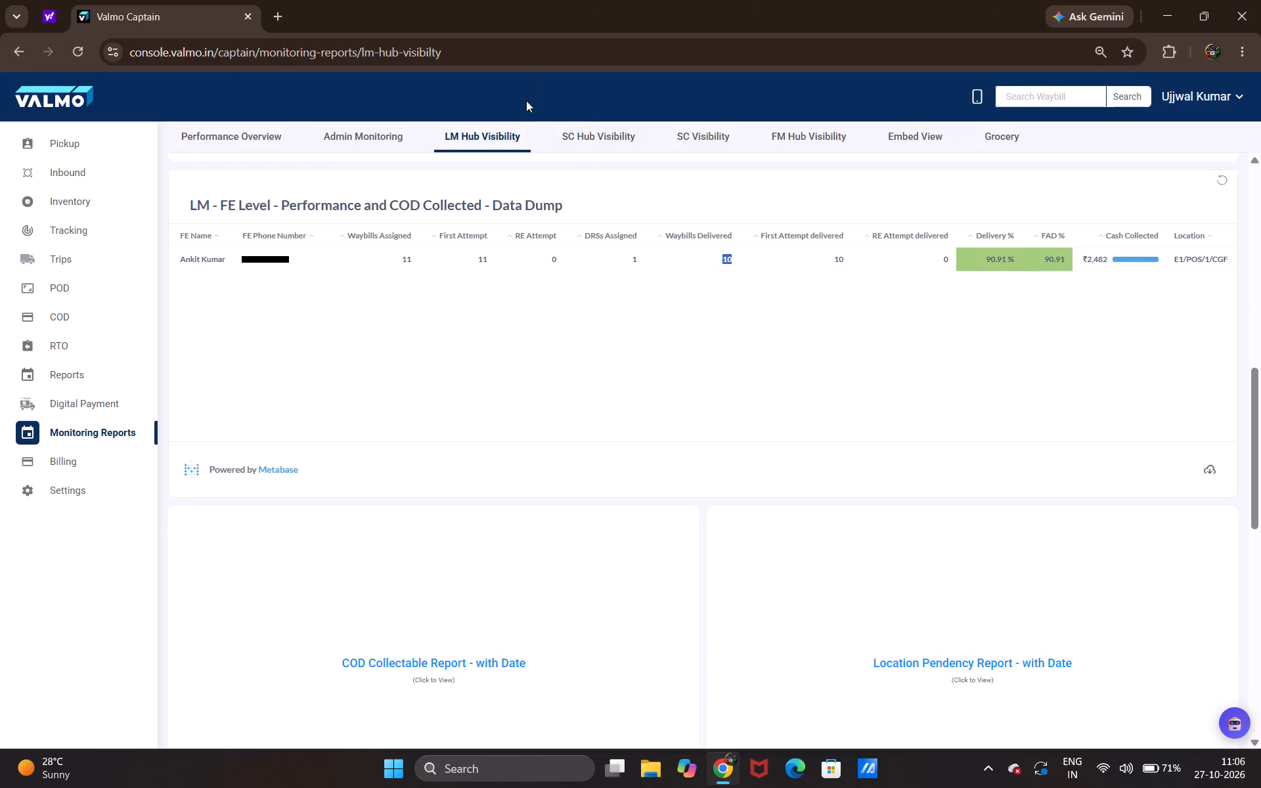
Return to LM Hub Visibility in Monitoring Reports and reload the "LM - FE Level - Performance and COD Collected - Data Dump" report.
click(104, 152)
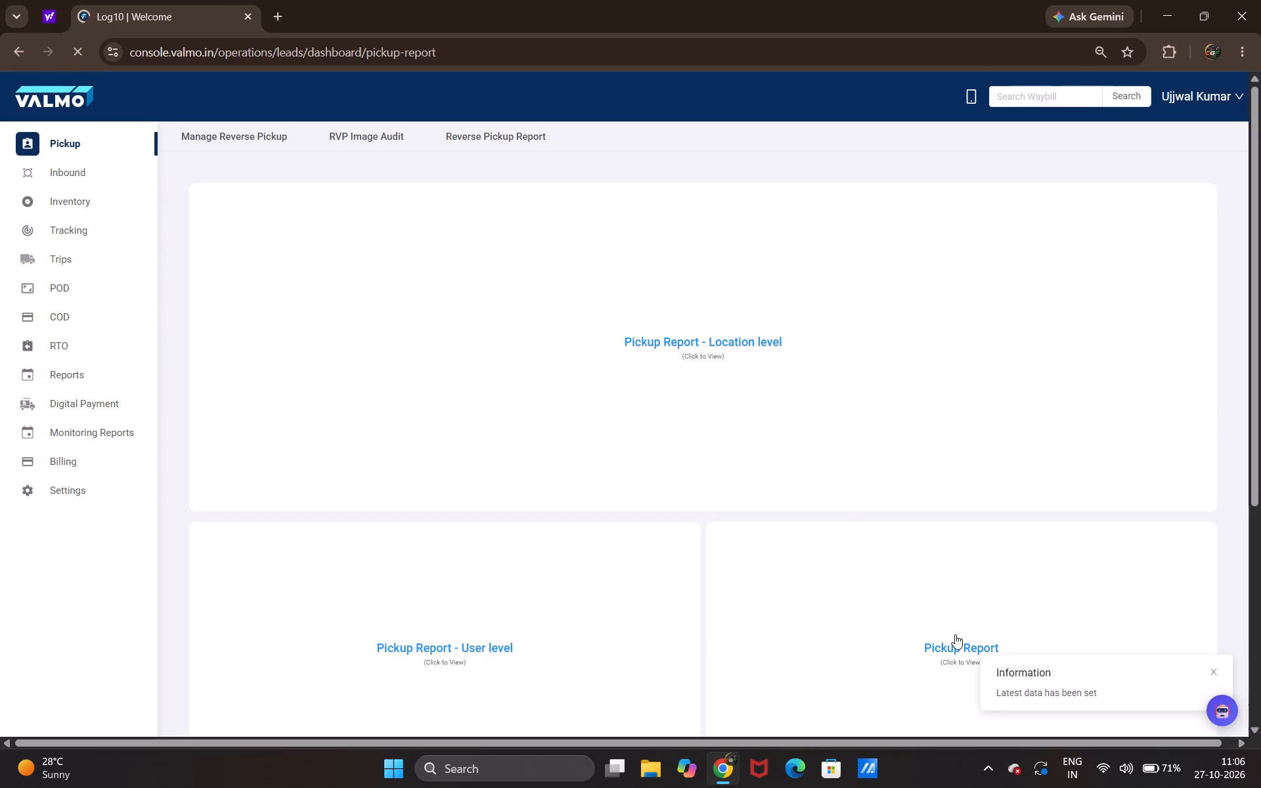
click(121, 436)
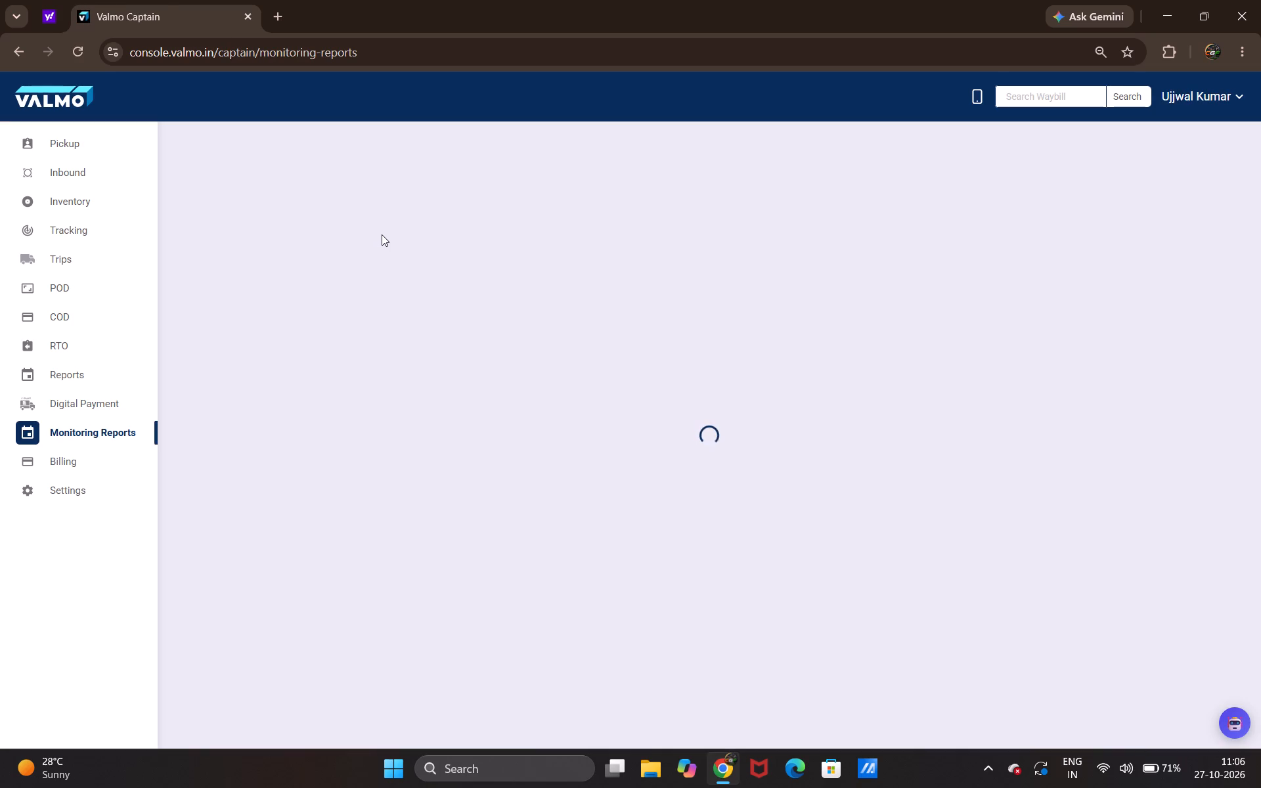
click(548, 141)
click(502, 143)
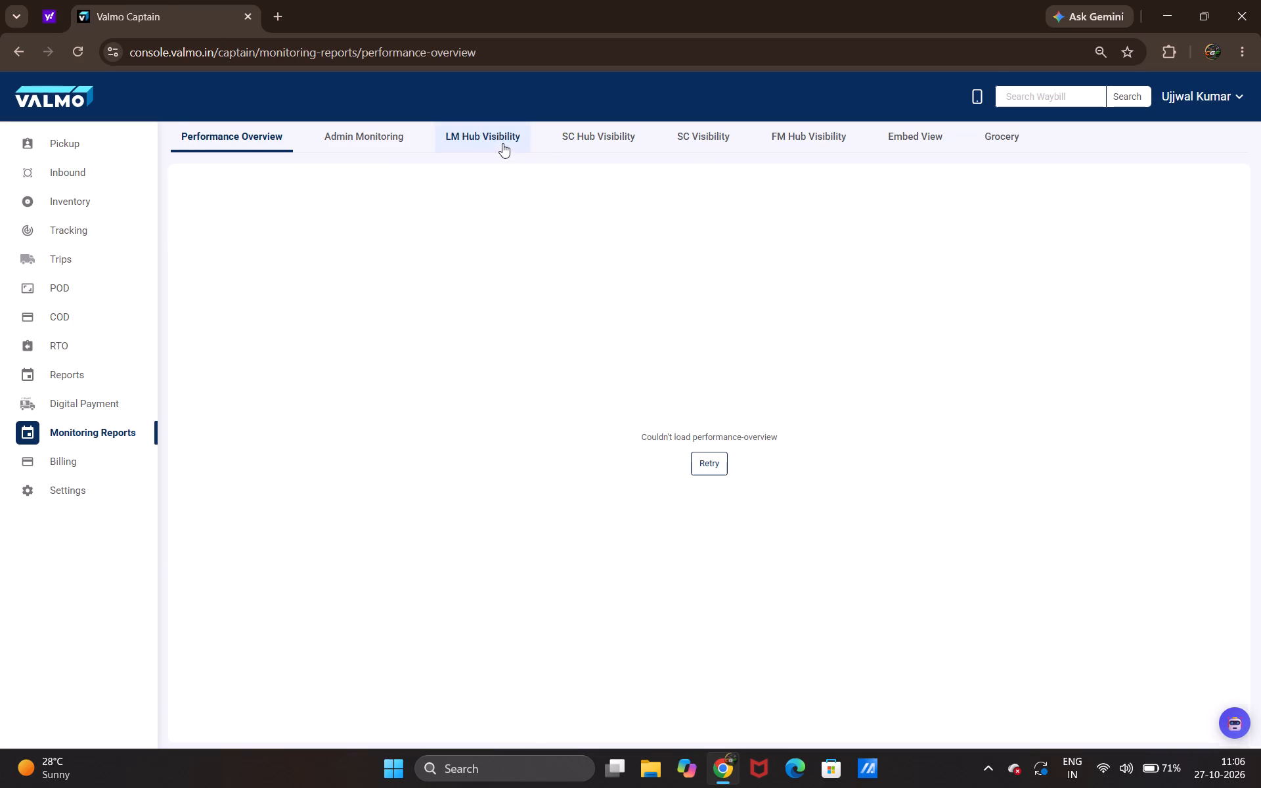
scroll(513, 309, down, 7)
click(556, 372)
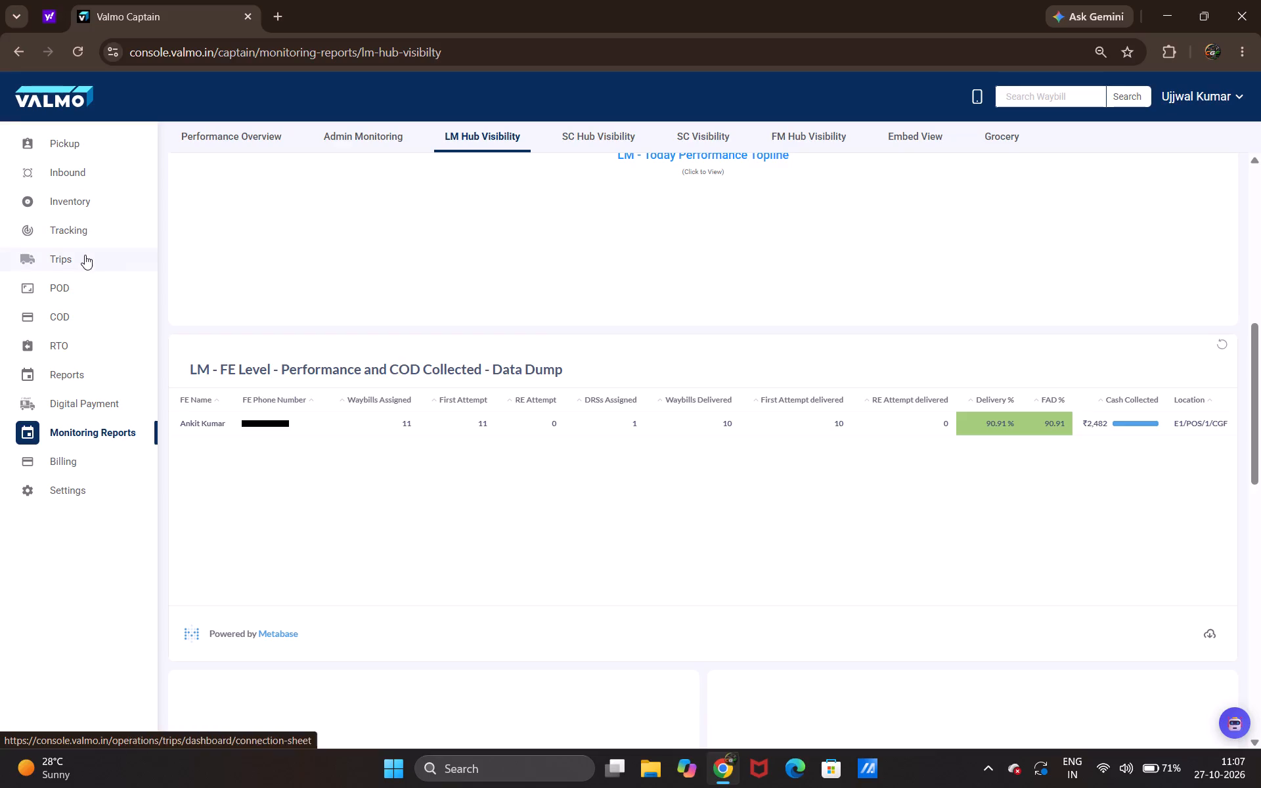
Open DRS Closure in the POD section and select the completed DRS's field executive to view the undelivered shipments.
click(83, 280)
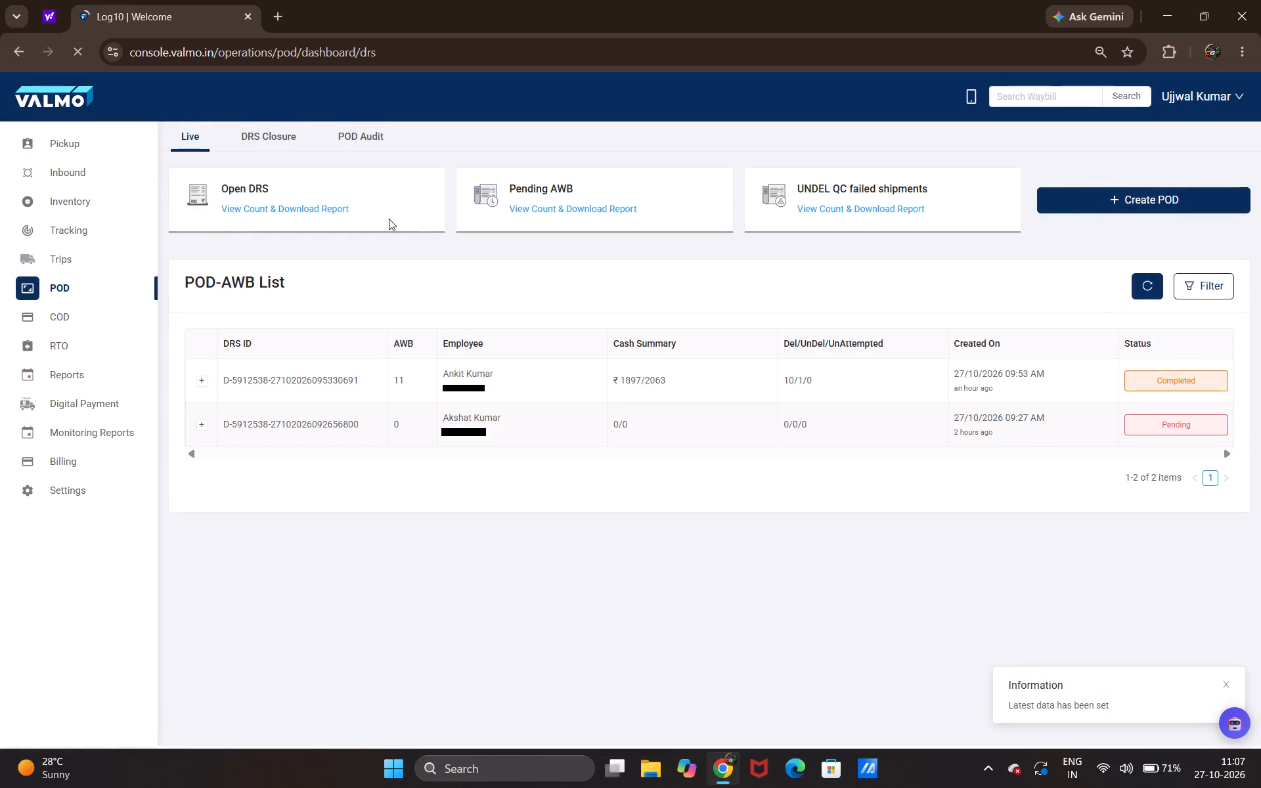
click(291, 138)
click(285, 184)
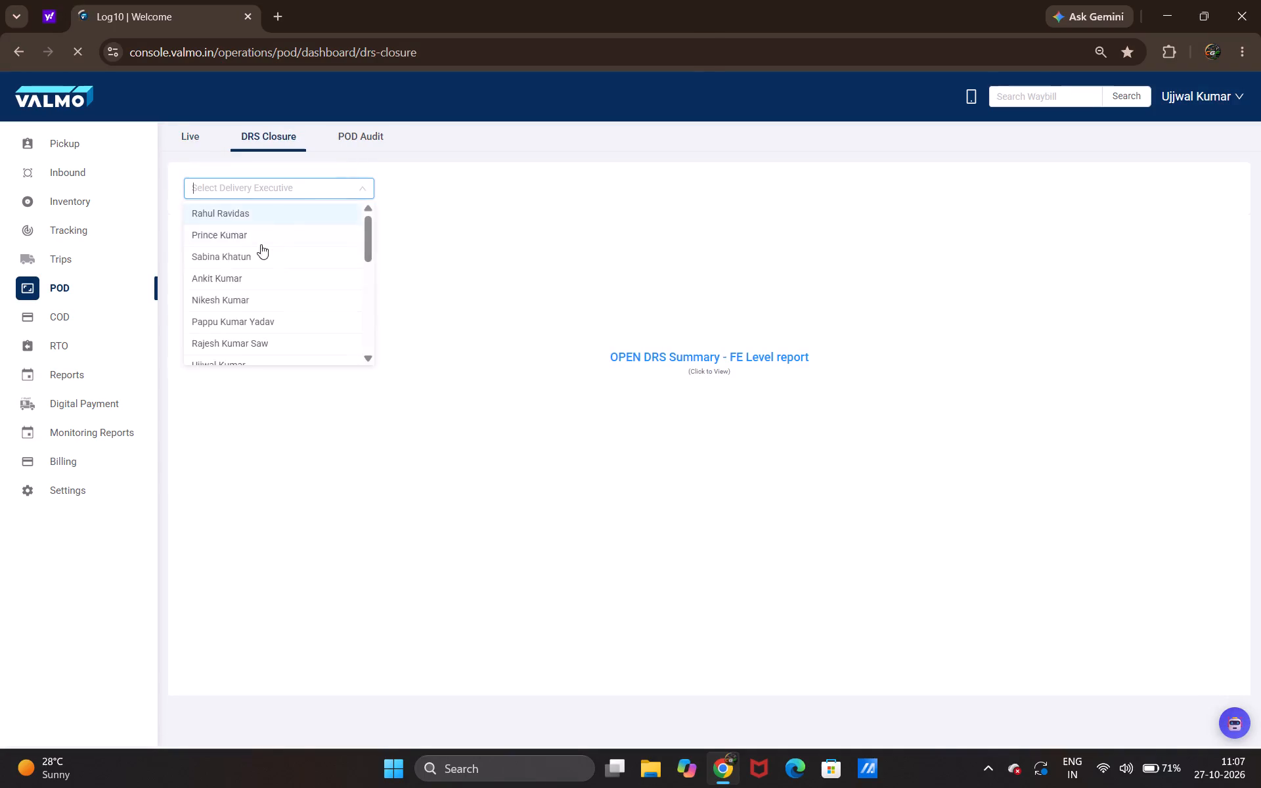
scroll(250, 277, down, 1)
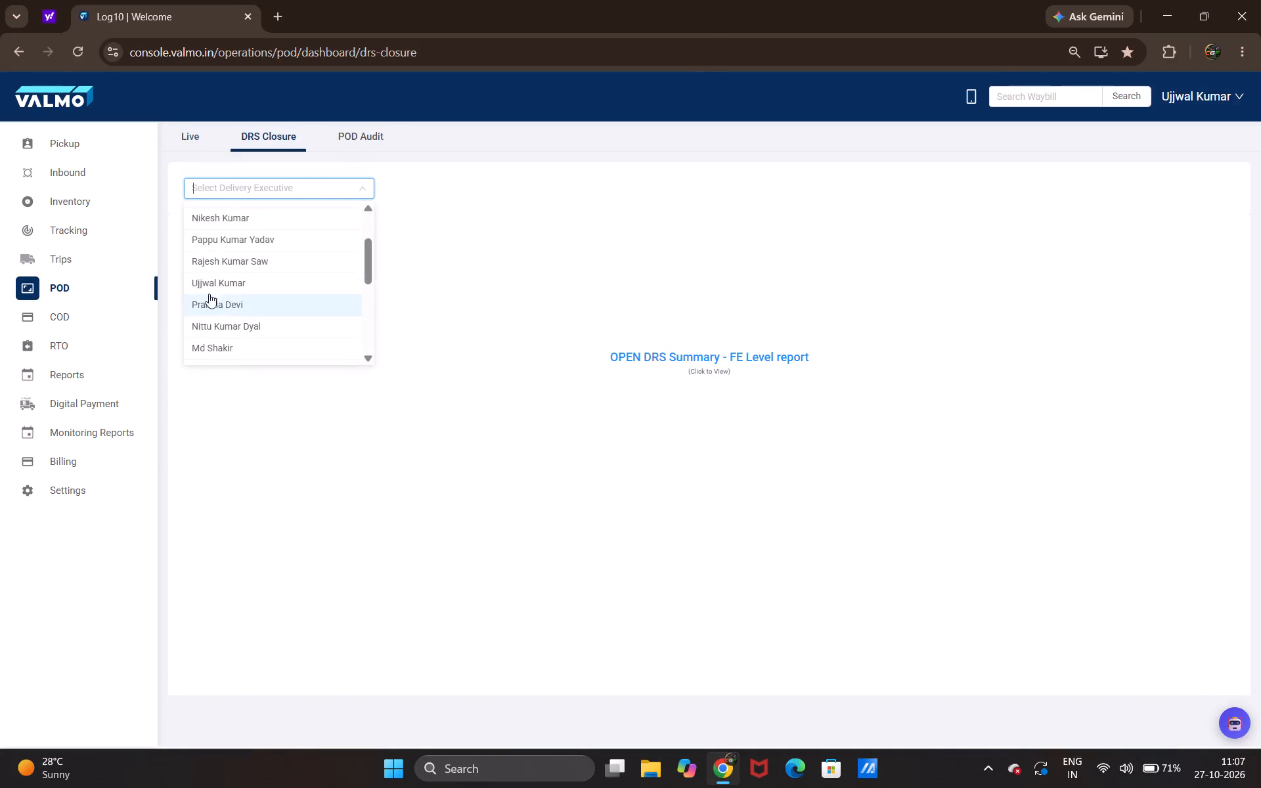
scroll(234, 257, up, 3)
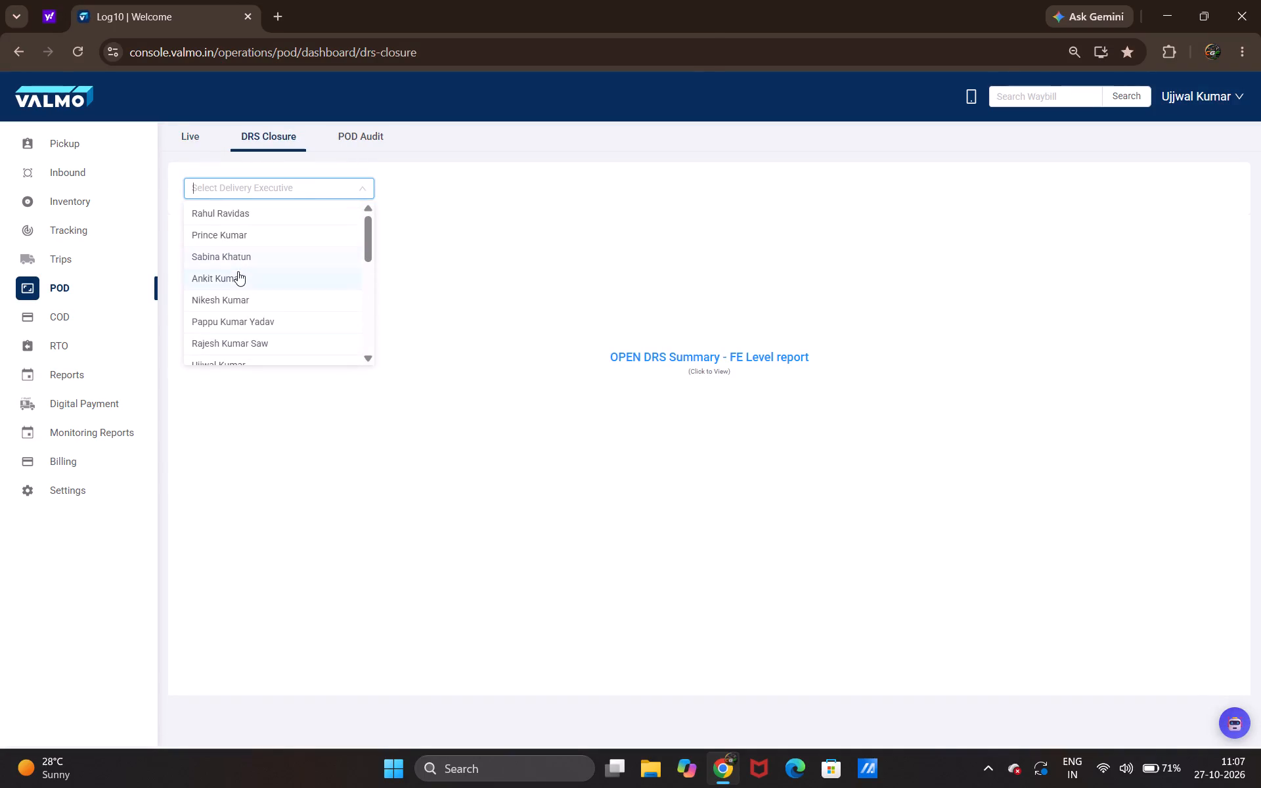
click(238, 271)
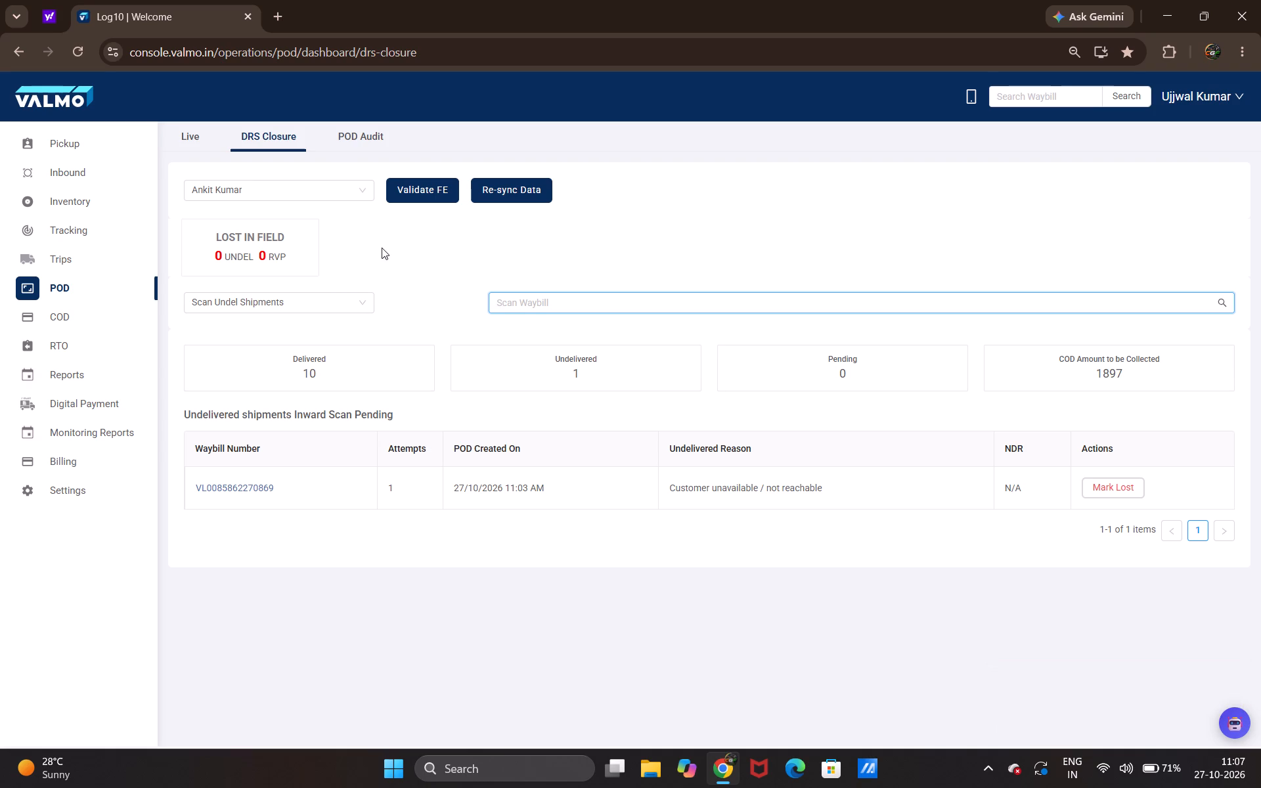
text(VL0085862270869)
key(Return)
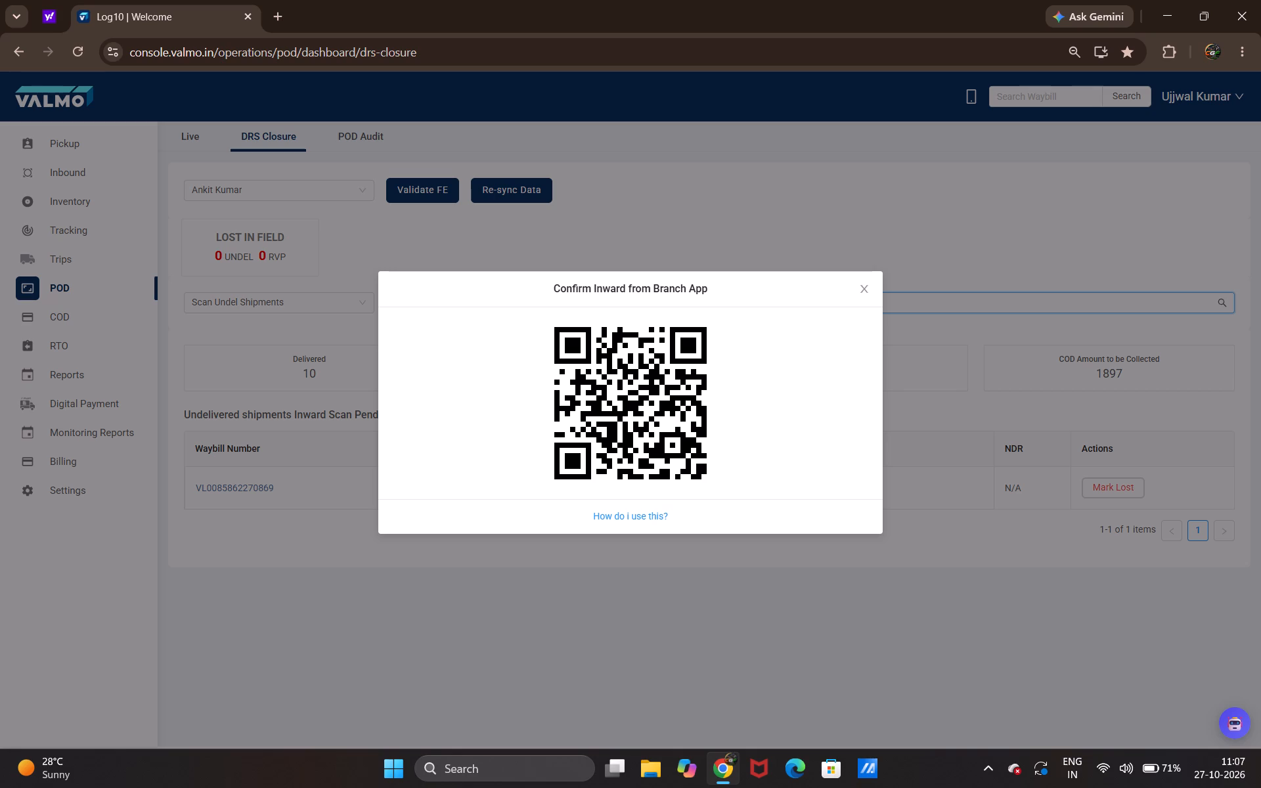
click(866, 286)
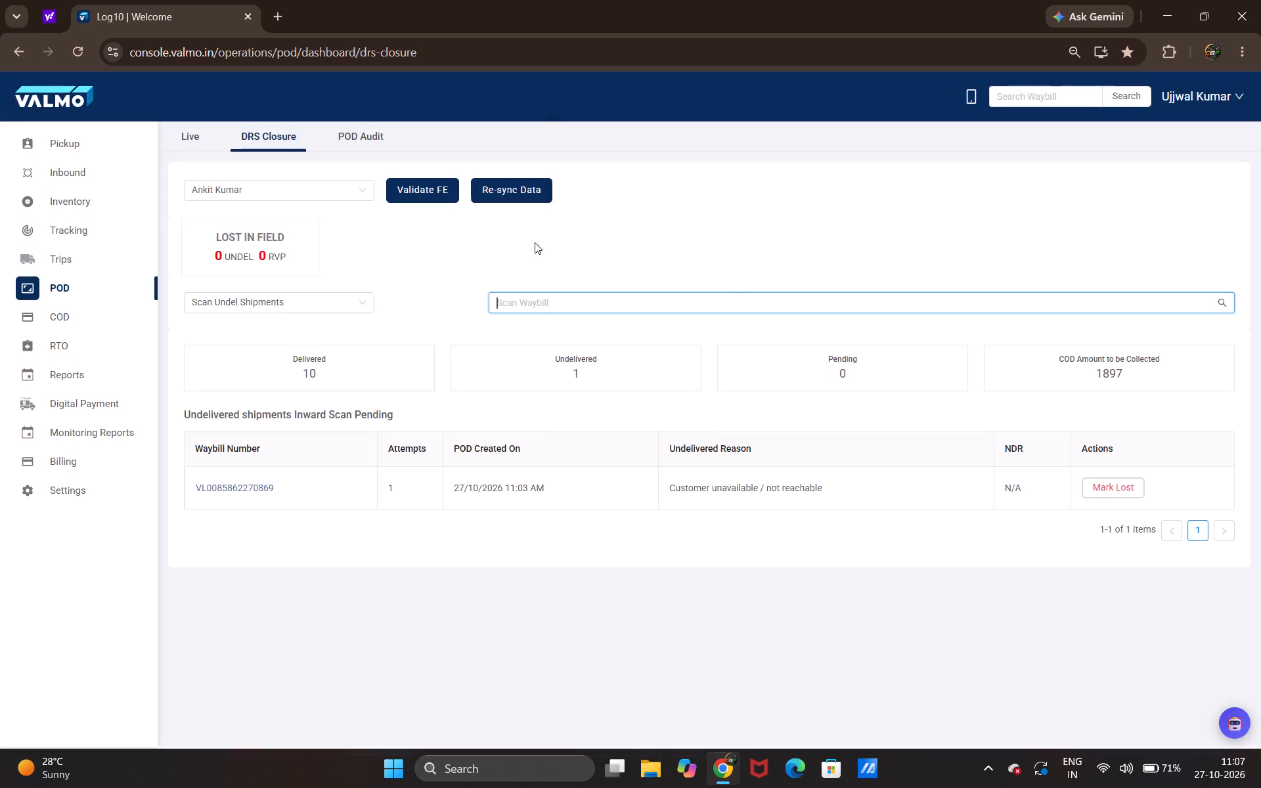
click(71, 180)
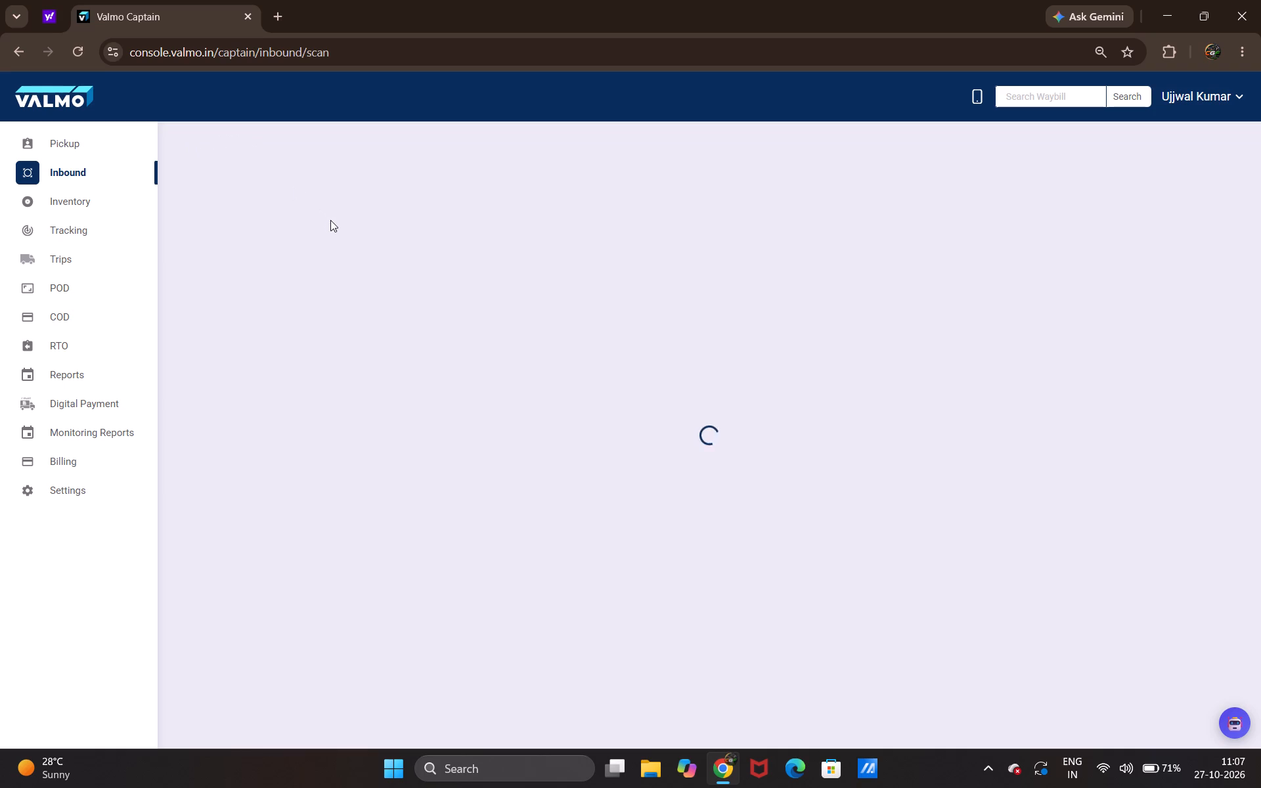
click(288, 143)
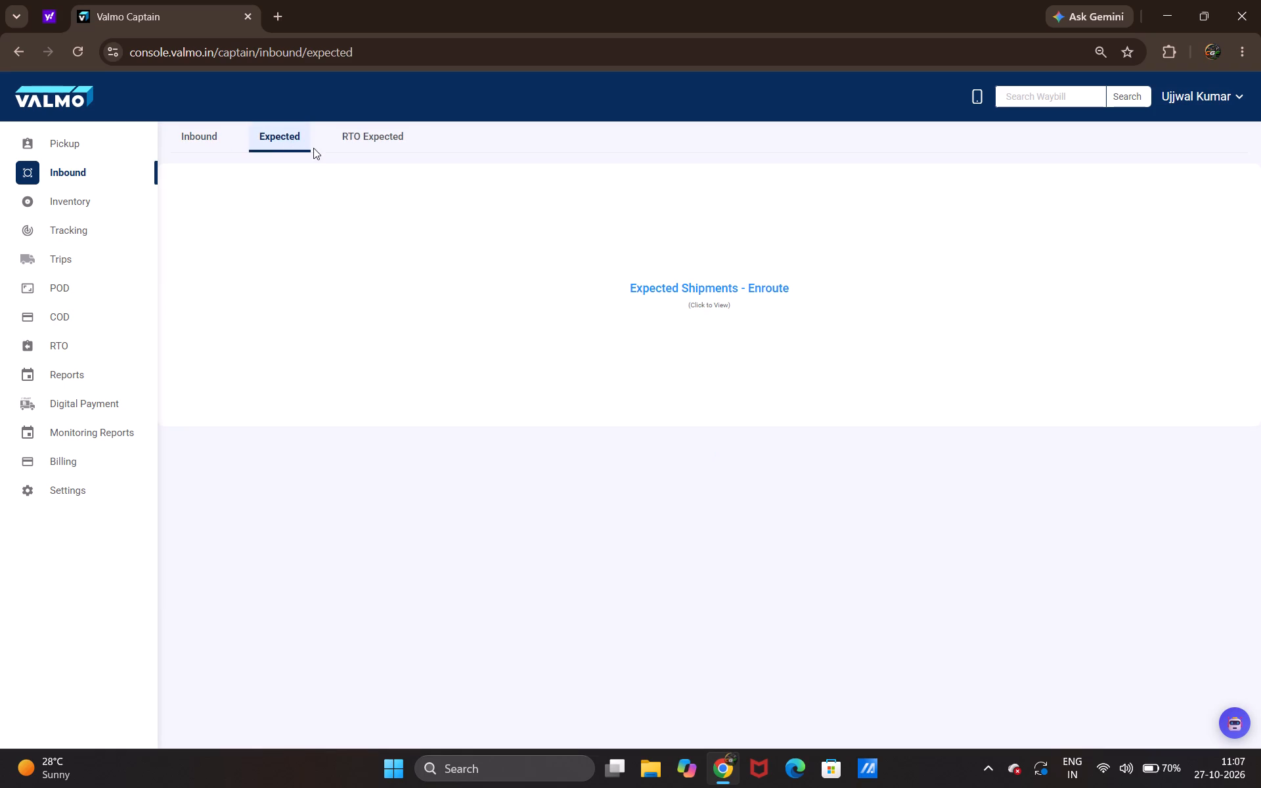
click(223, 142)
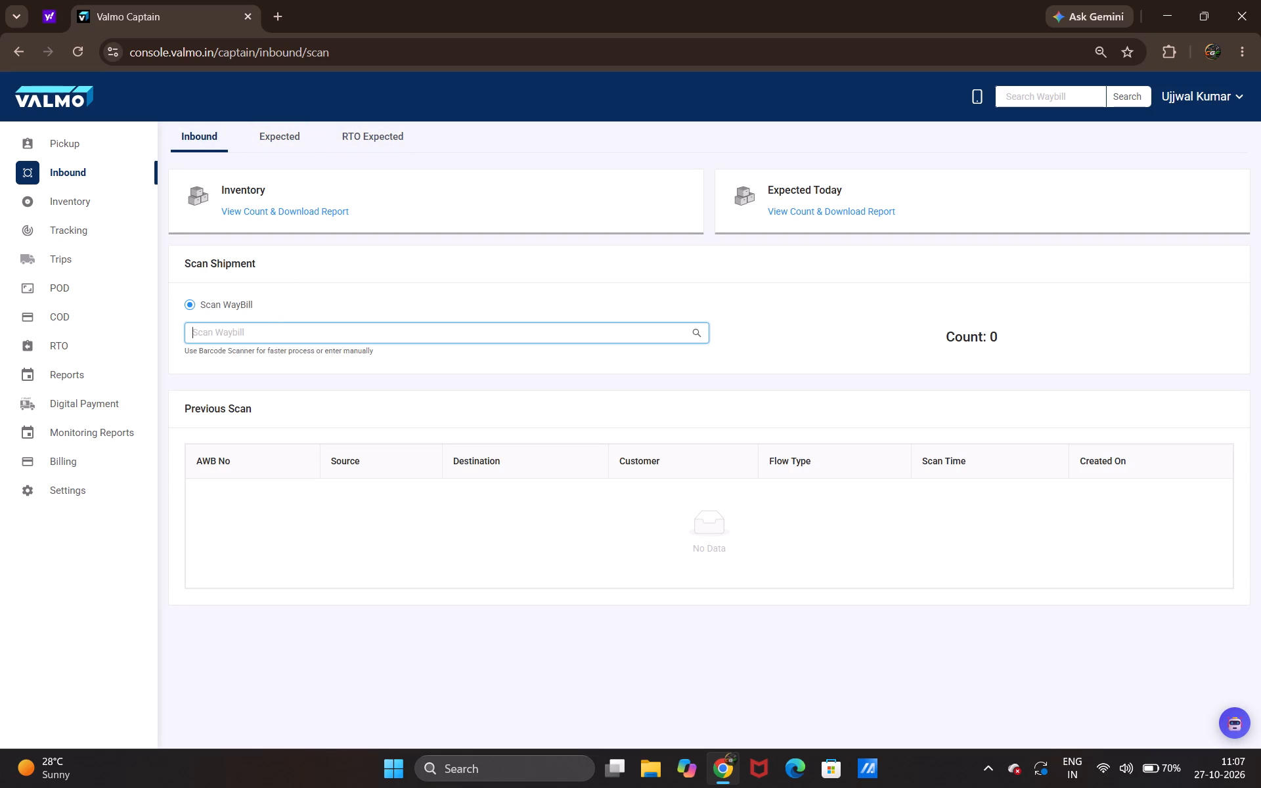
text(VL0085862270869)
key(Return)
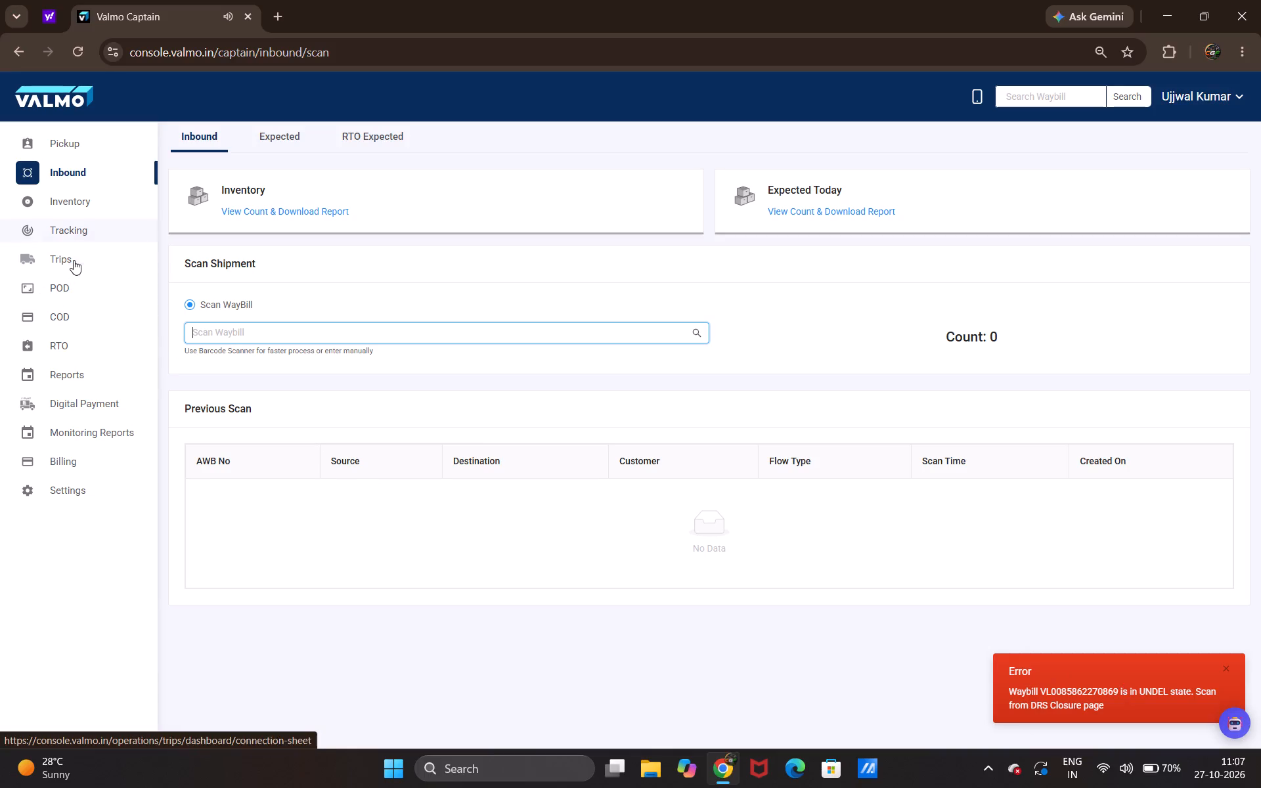
Open the report of the completed DRS from Inventory's DRS List, then return to the list and refresh it.
click(67, 288)
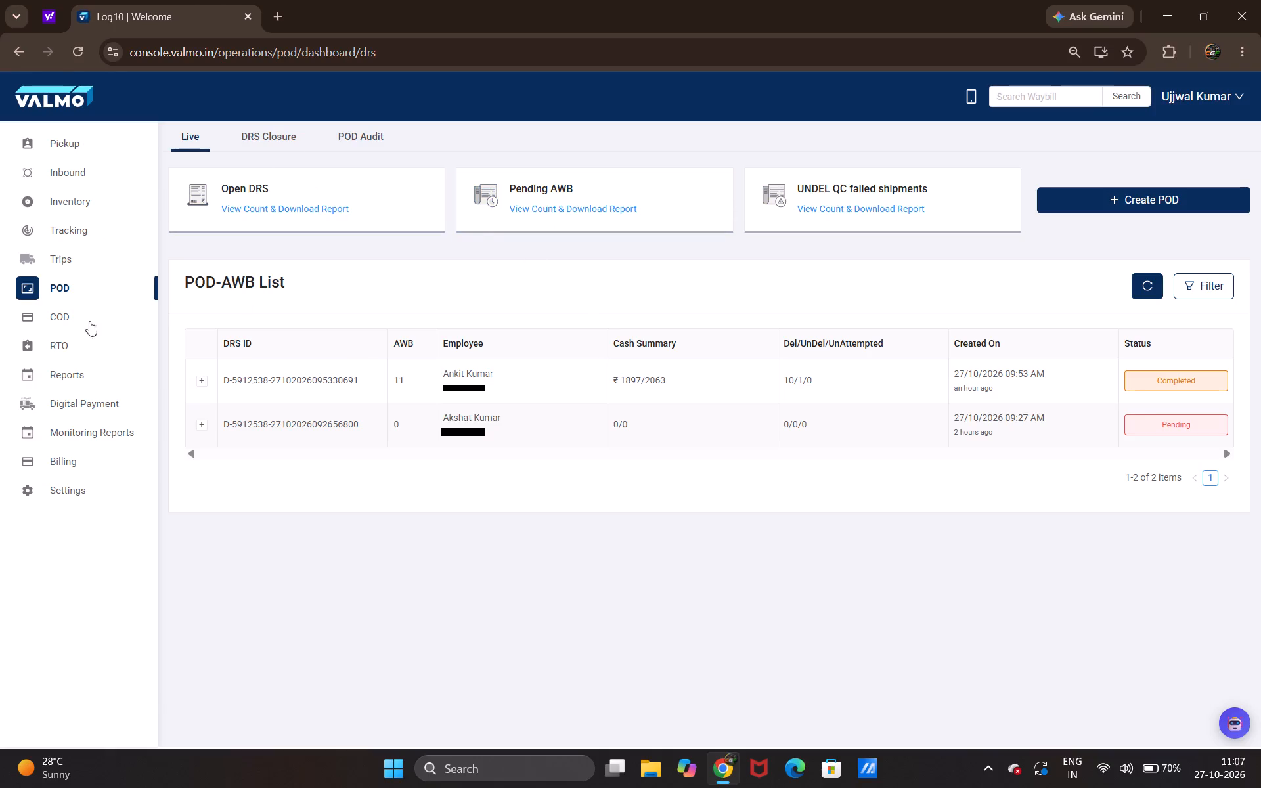
click(83, 204)
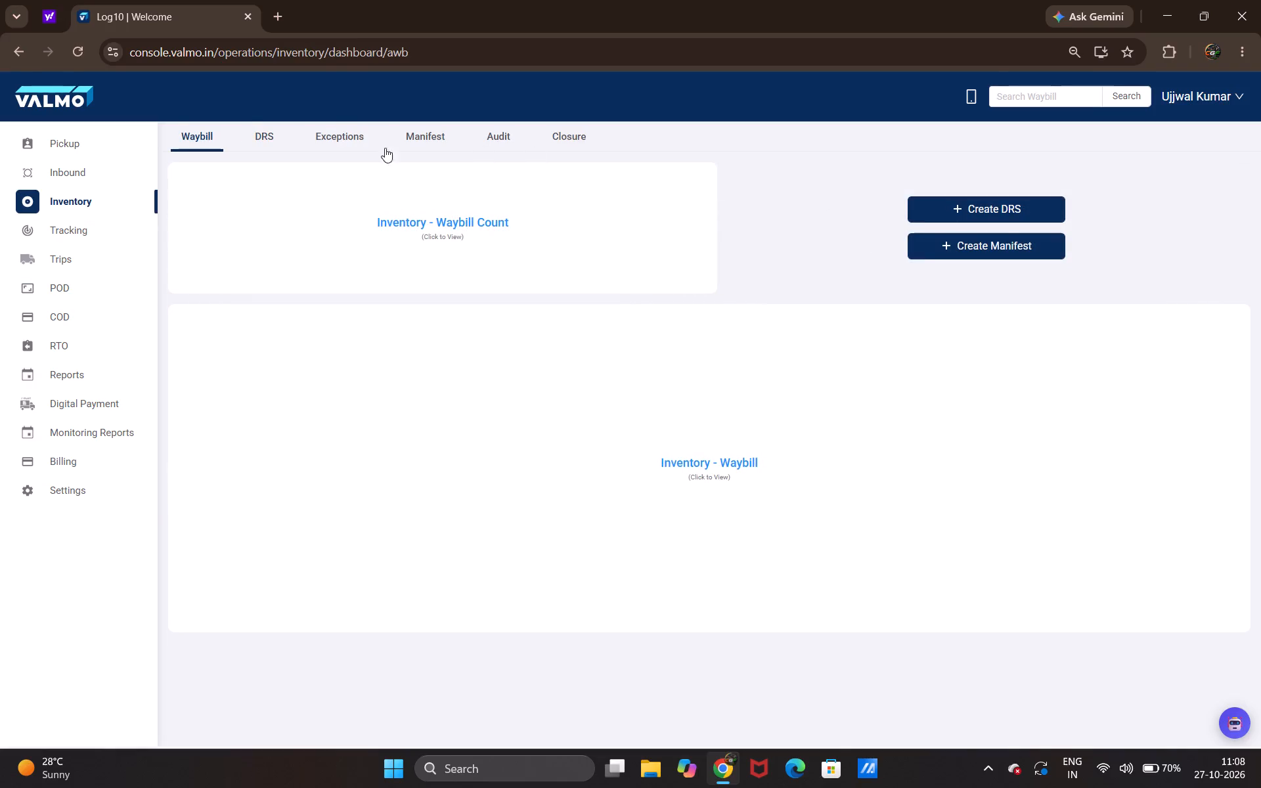
click(268, 137)
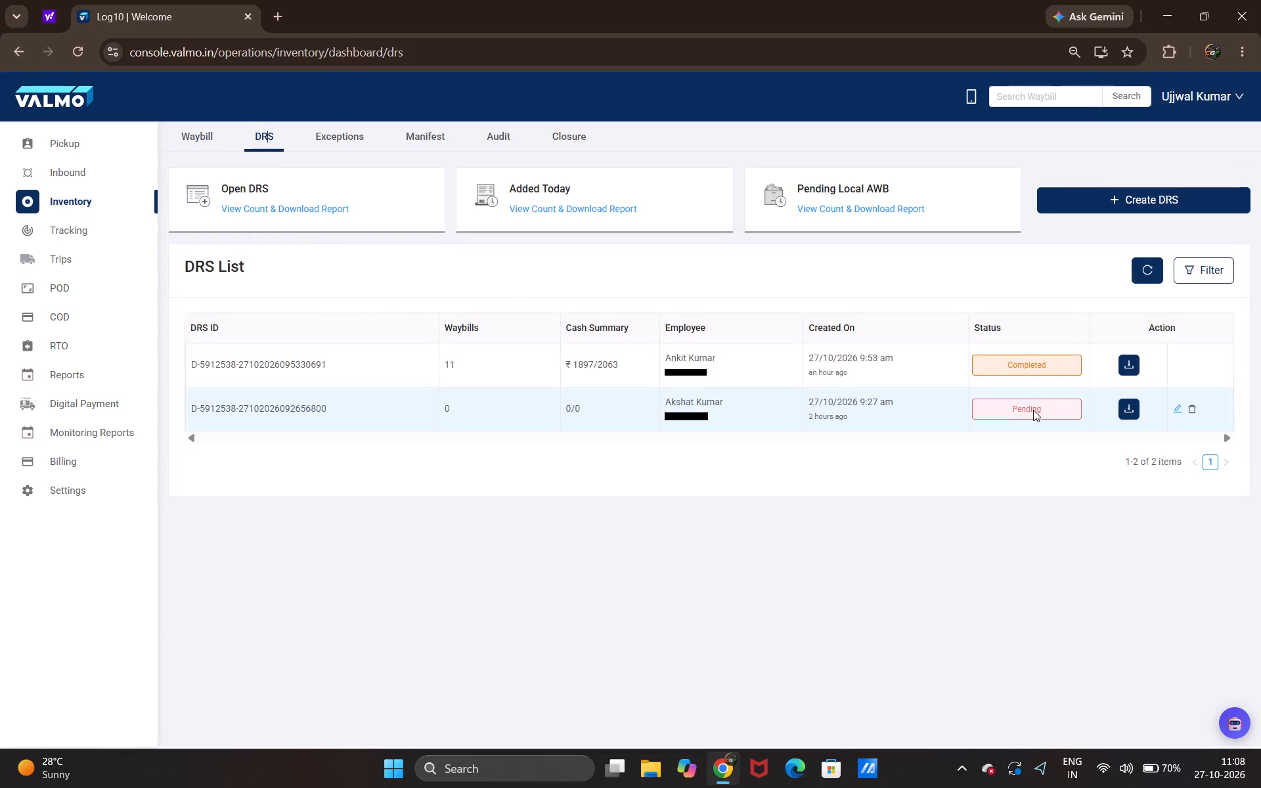
click(1129, 364)
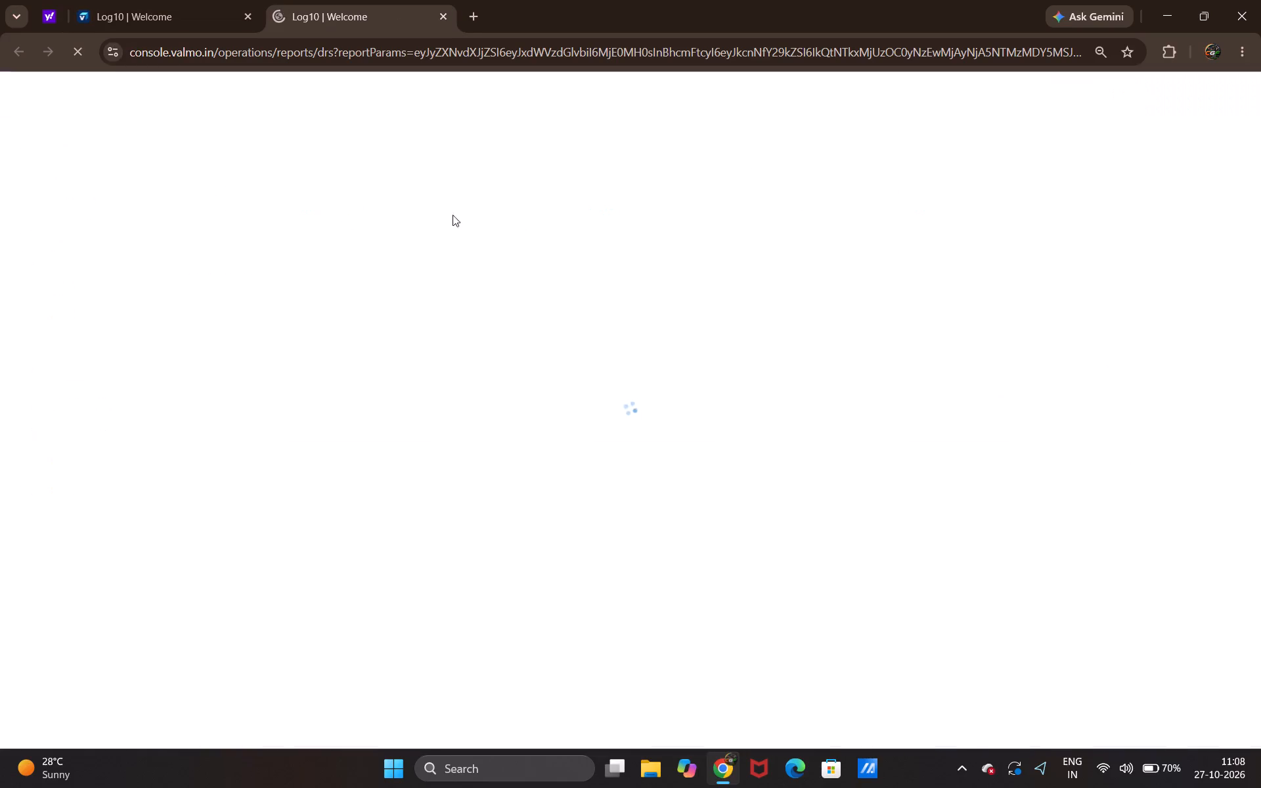
click(168, 5)
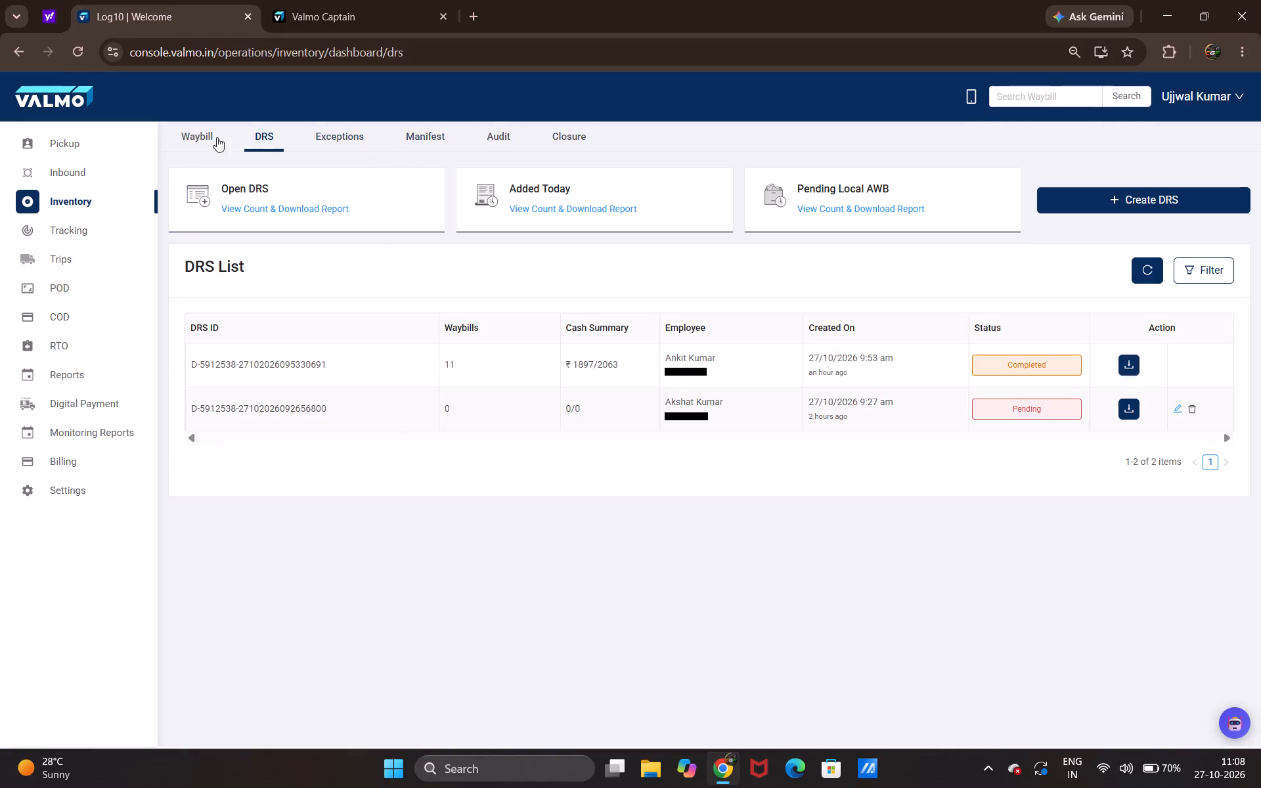
click(1139, 273)
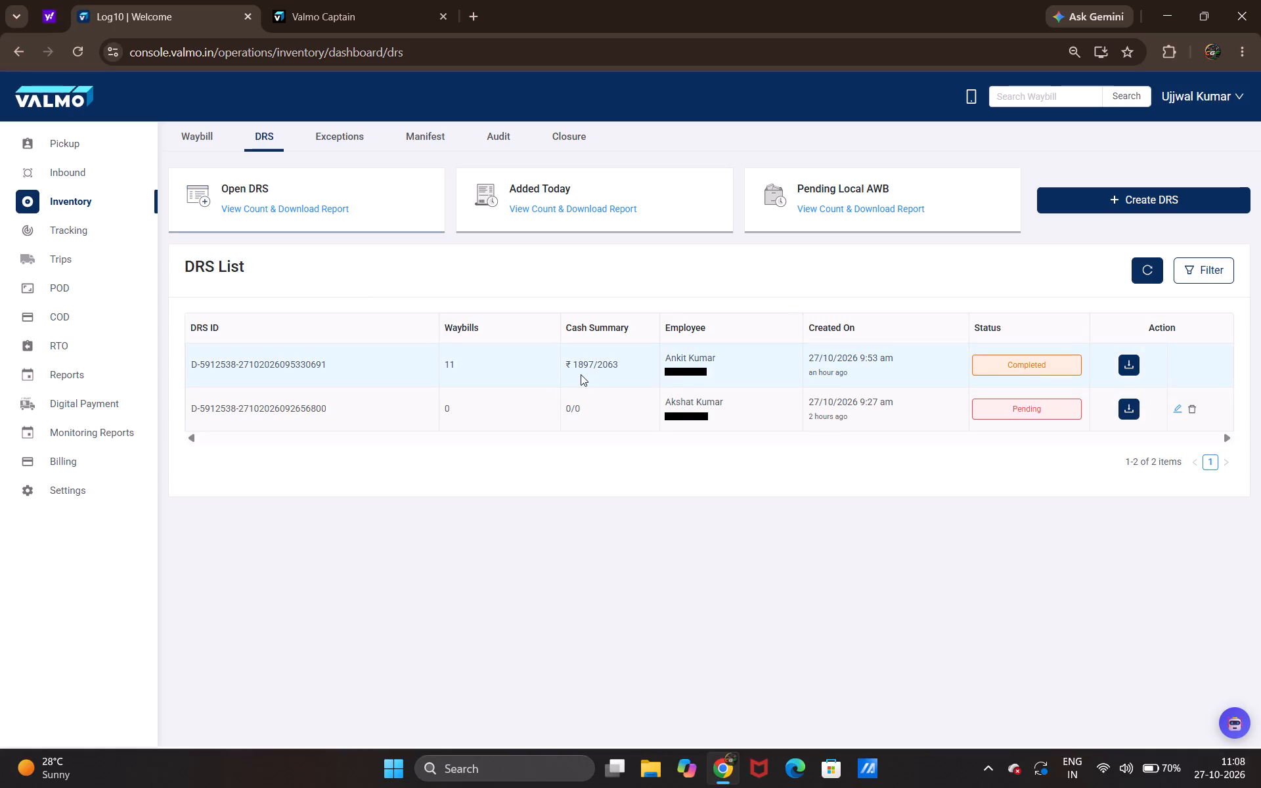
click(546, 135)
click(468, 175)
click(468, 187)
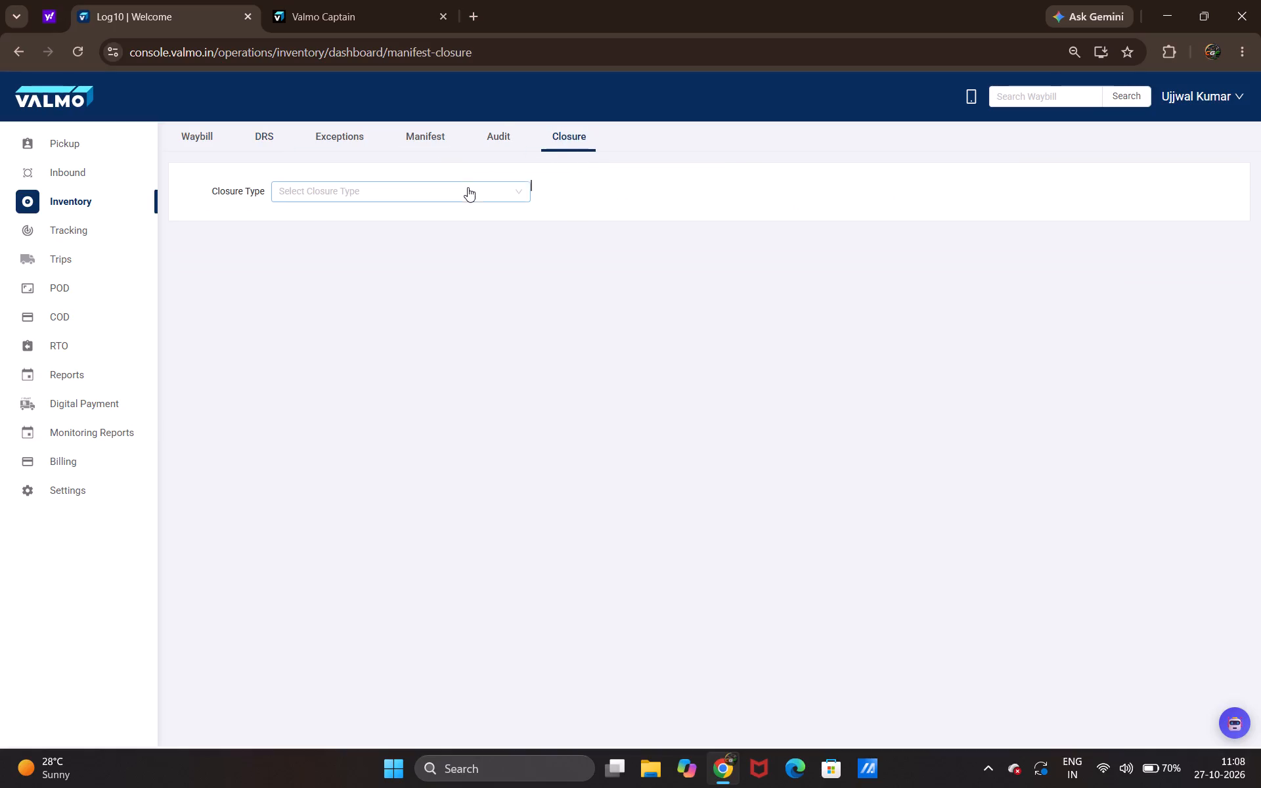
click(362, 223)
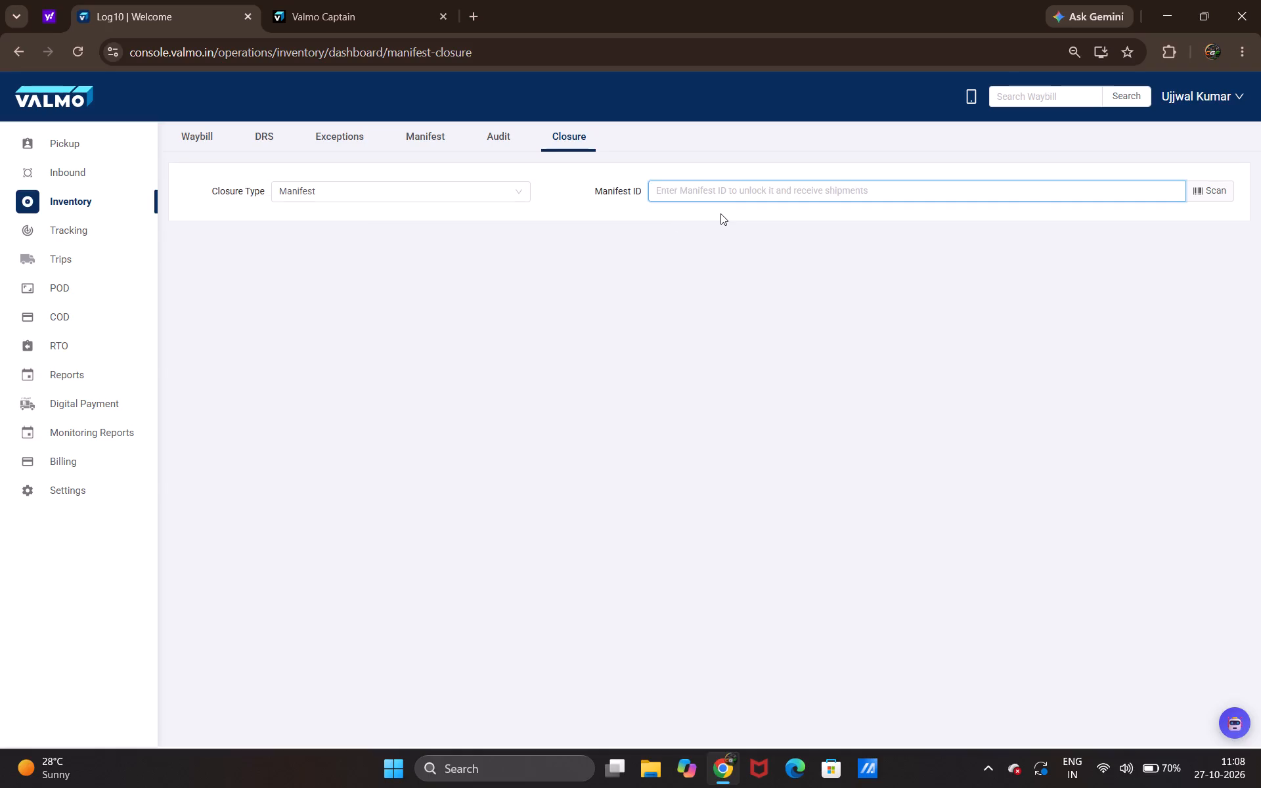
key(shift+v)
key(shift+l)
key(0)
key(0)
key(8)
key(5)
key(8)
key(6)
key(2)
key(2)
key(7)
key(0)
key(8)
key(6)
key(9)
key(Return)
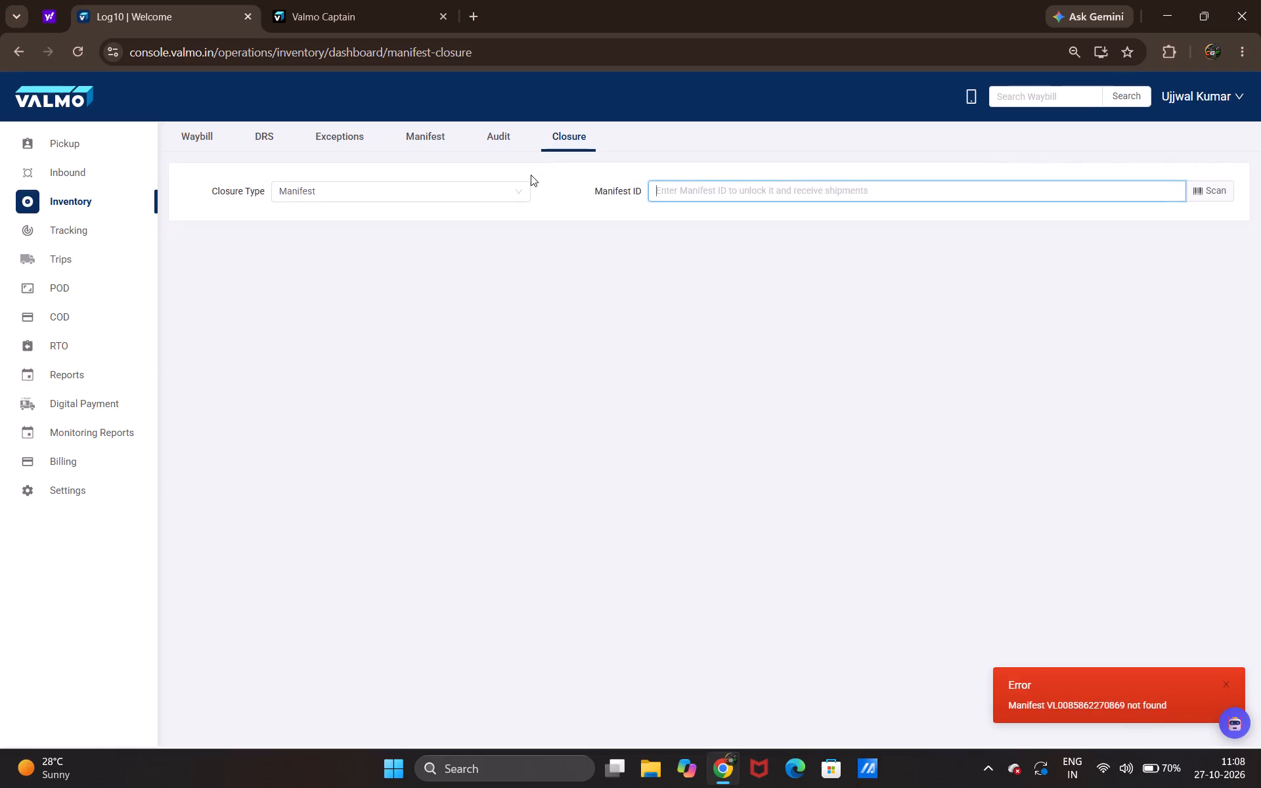
Look through the Inventory sections and load the "Inventory - Waybill Count" and "Inventory - Waybill" reports.
click(489, 142)
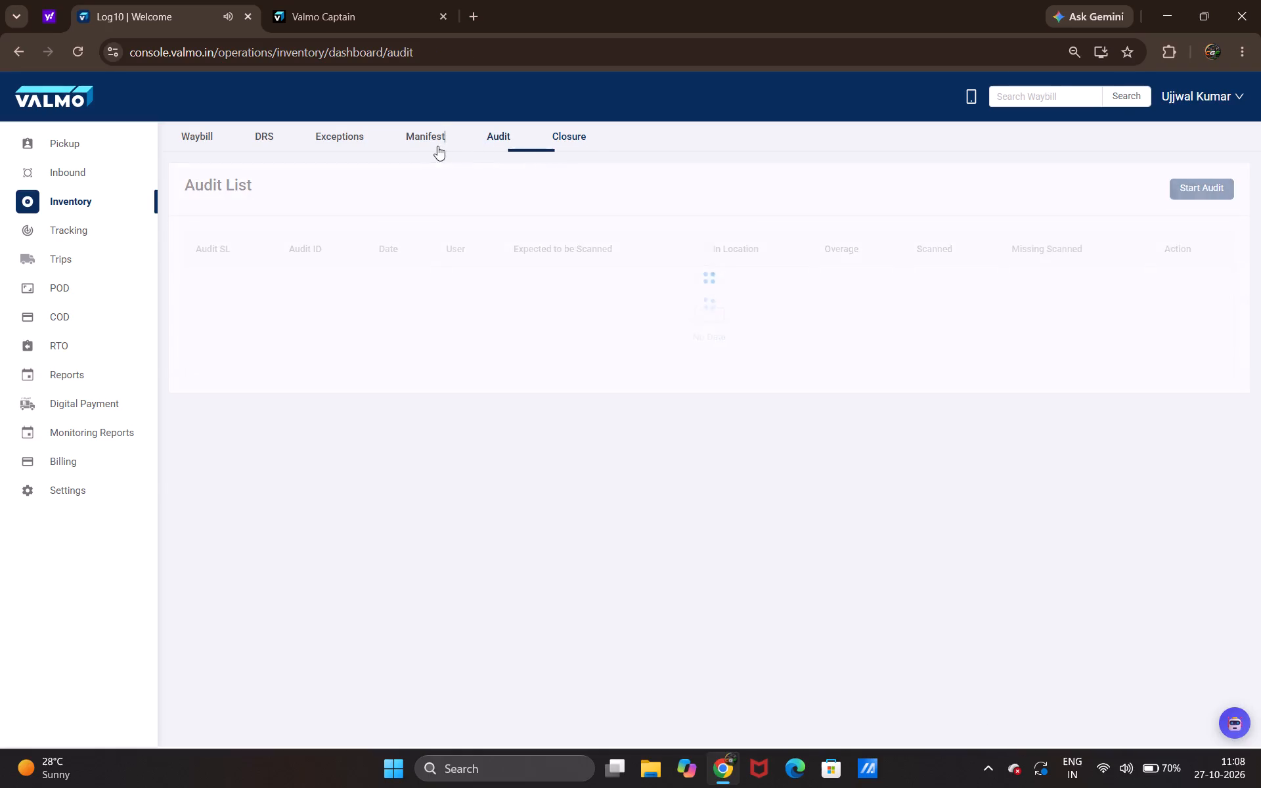
click(419, 141)
click(322, 140)
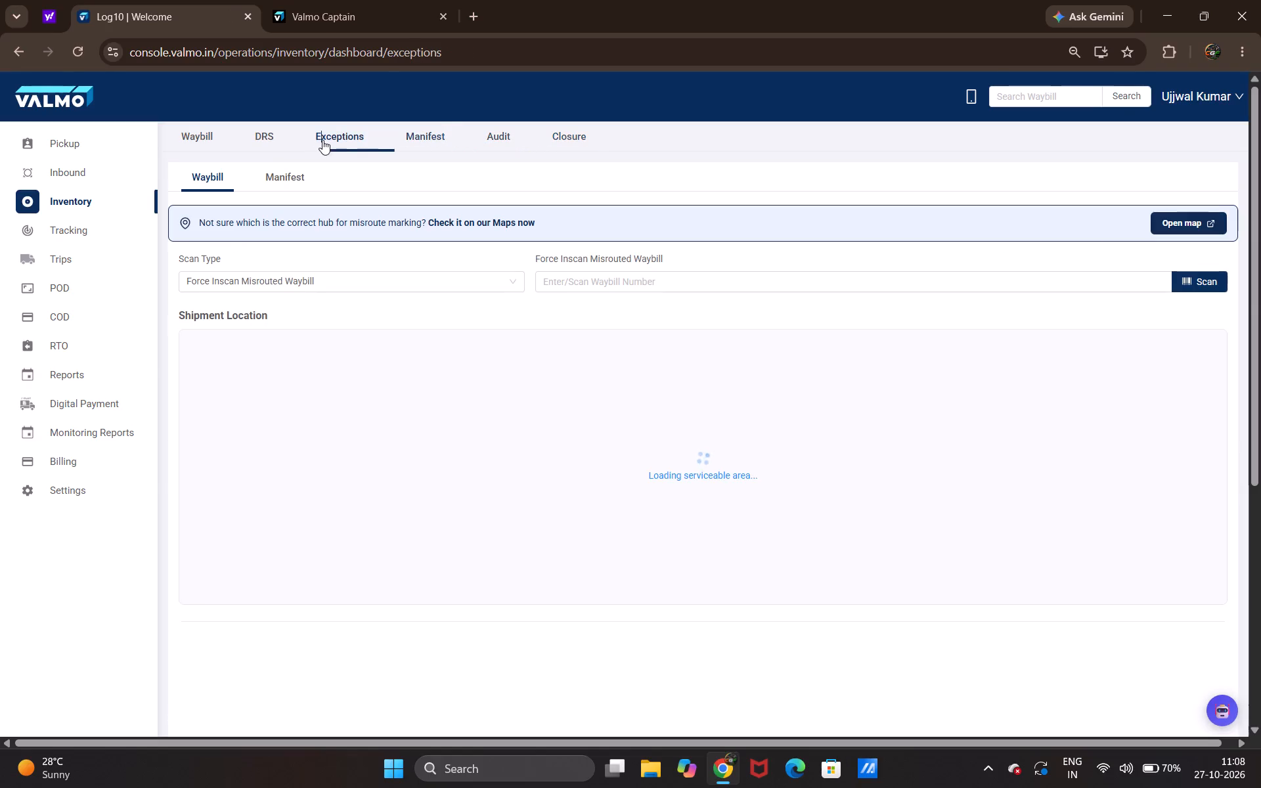
click(264, 137)
click(210, 137)
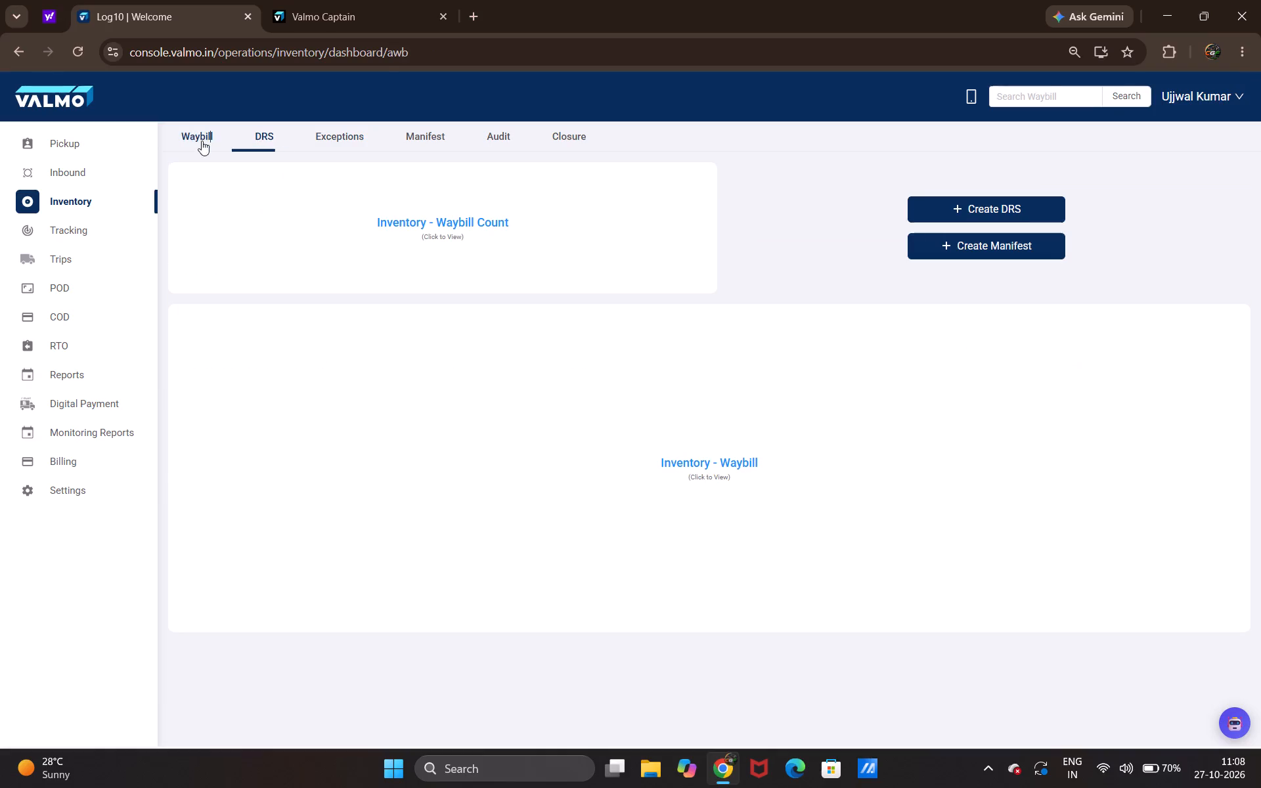
click(273, 251)
drag(474, 376, 511, 414)
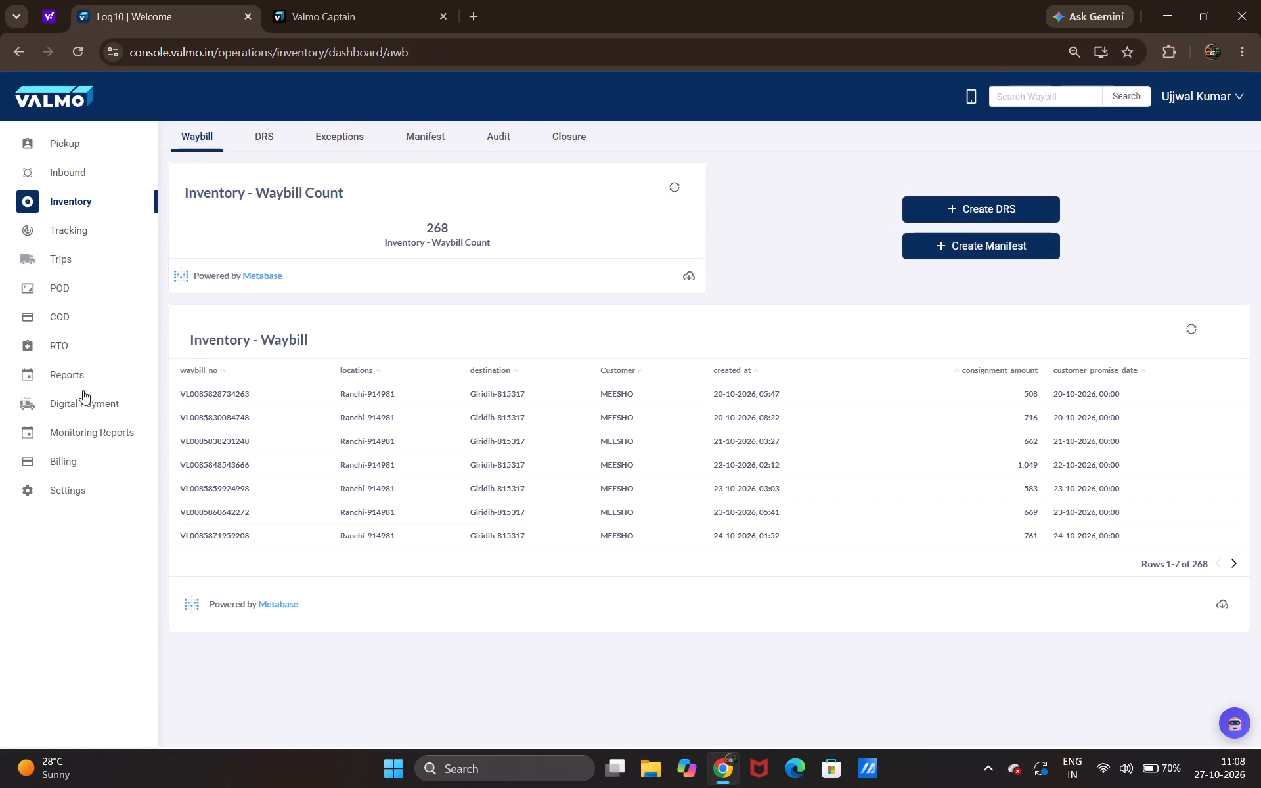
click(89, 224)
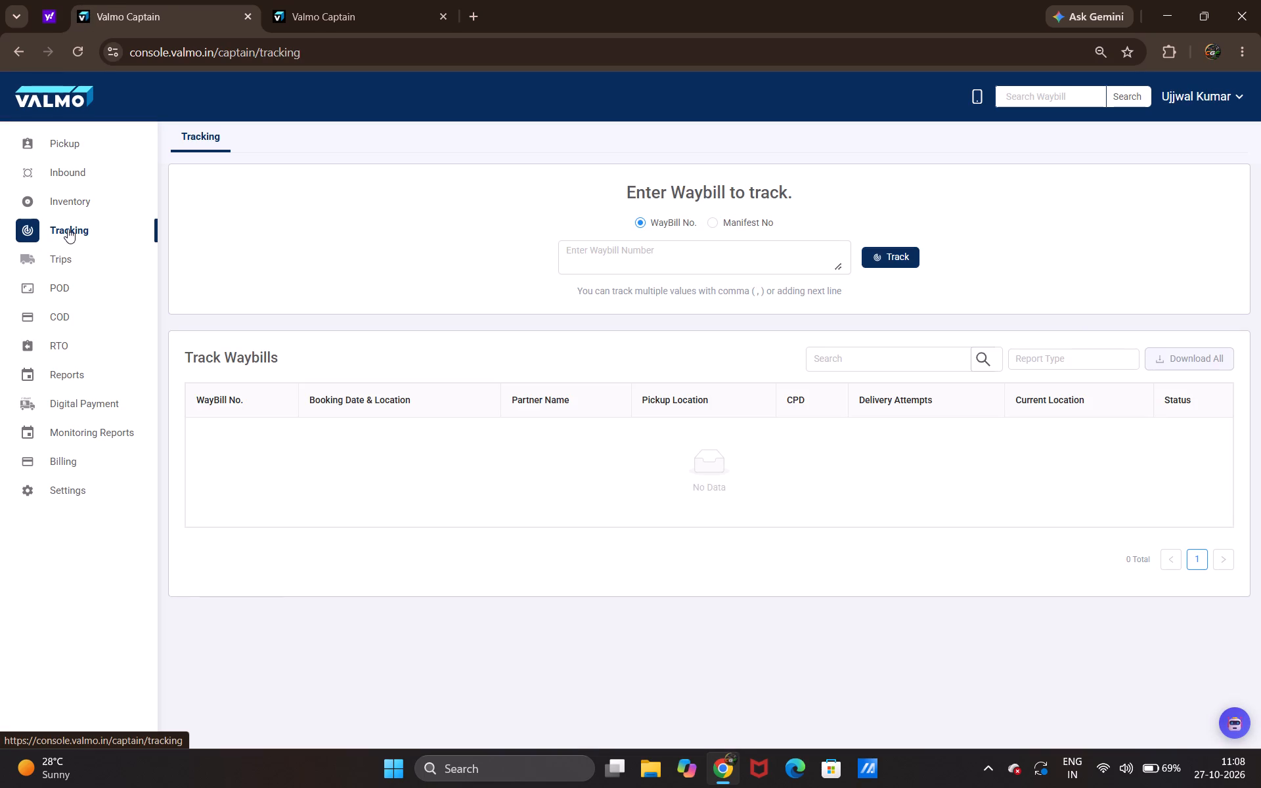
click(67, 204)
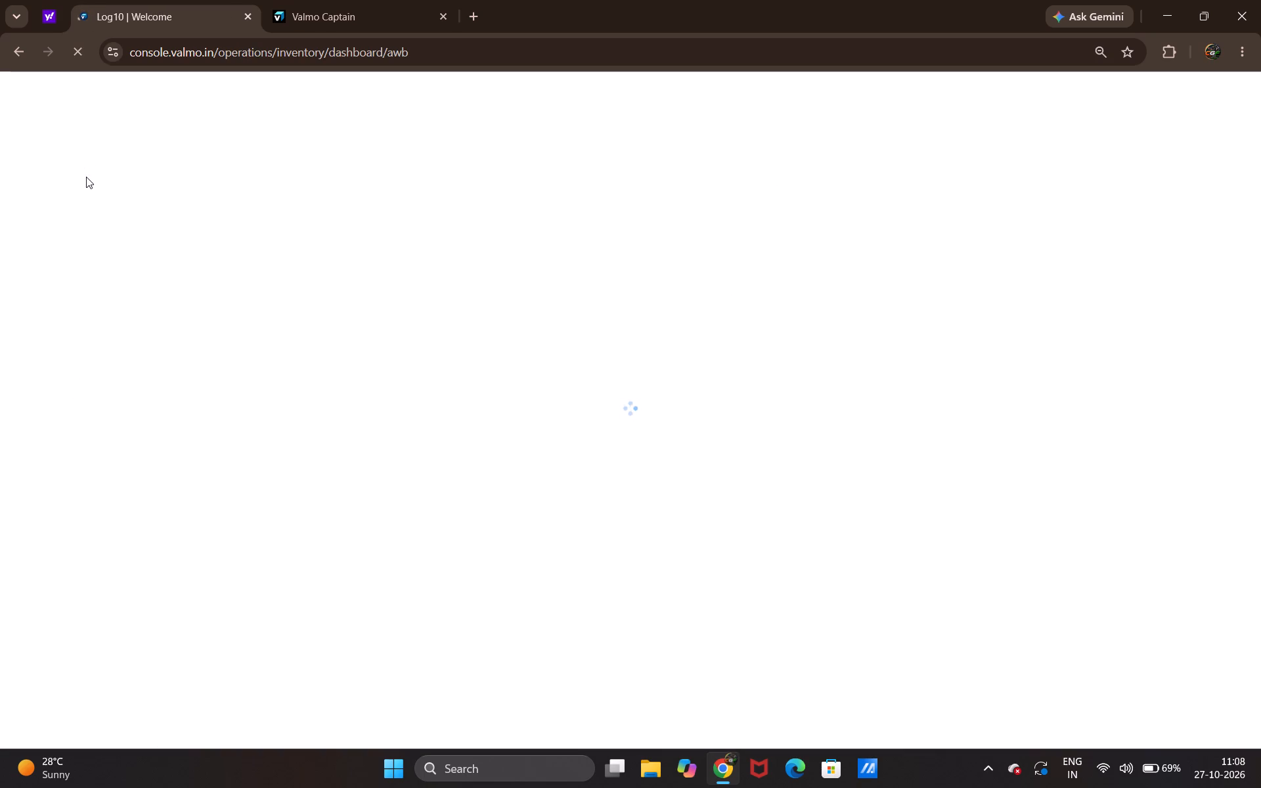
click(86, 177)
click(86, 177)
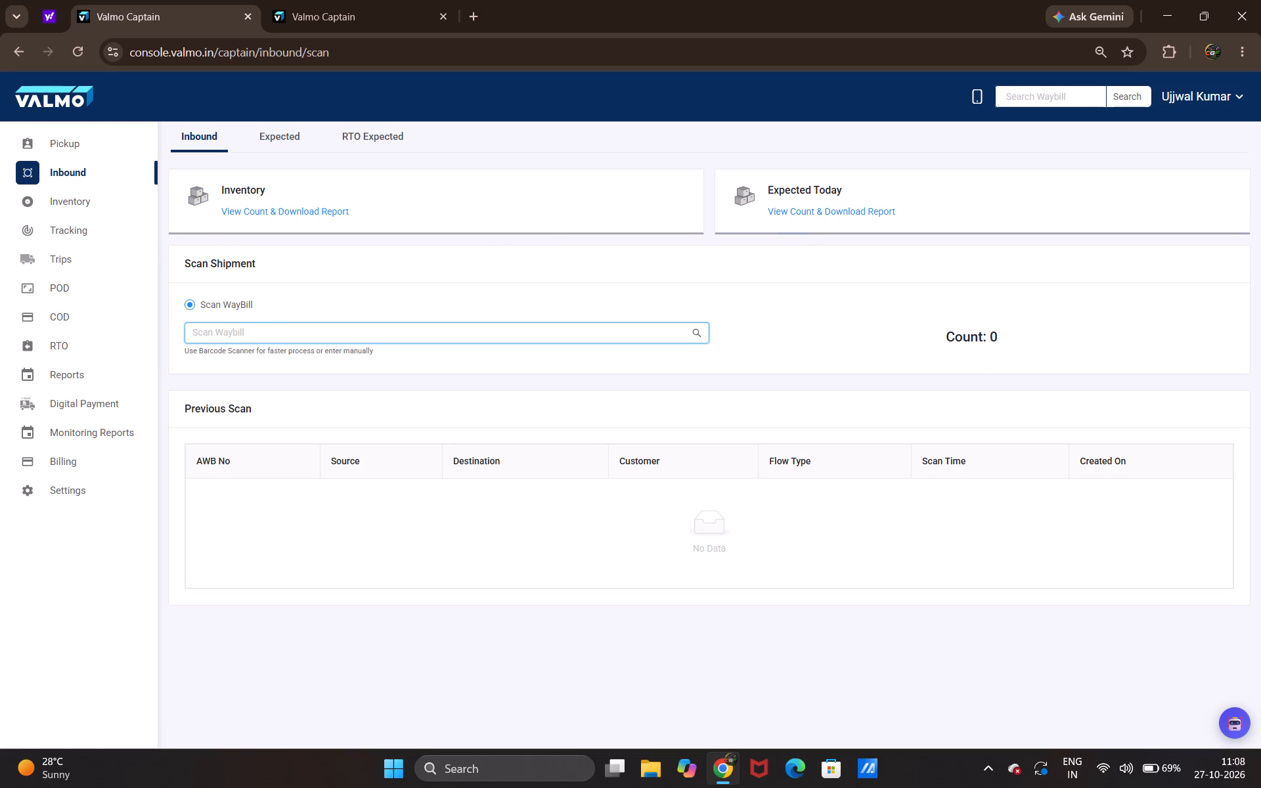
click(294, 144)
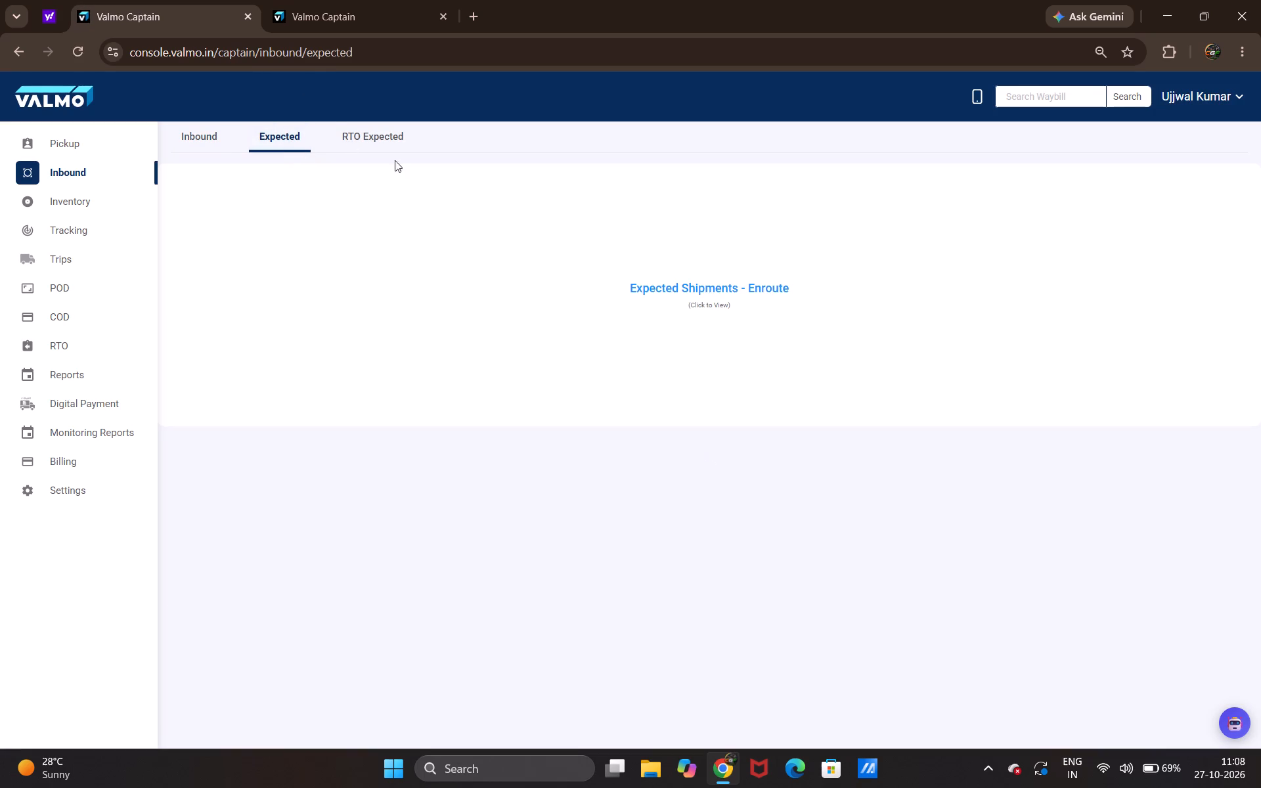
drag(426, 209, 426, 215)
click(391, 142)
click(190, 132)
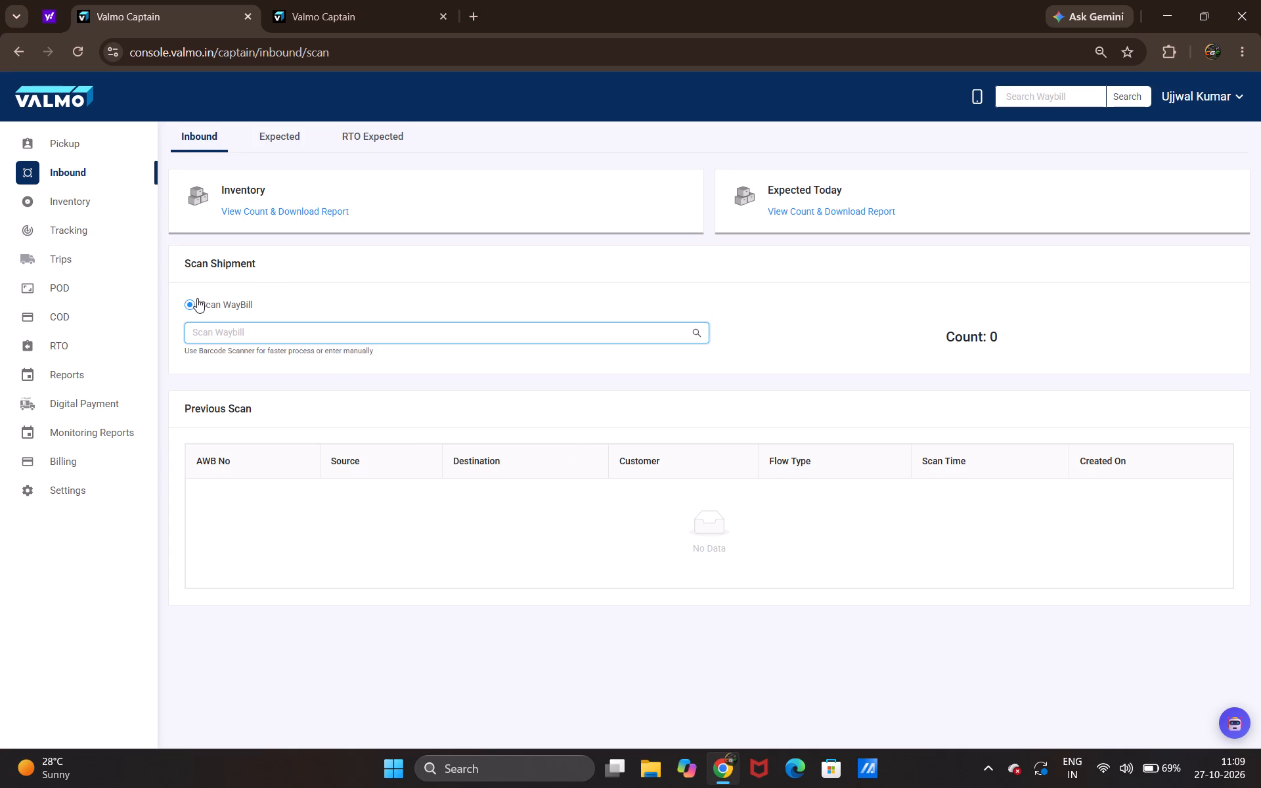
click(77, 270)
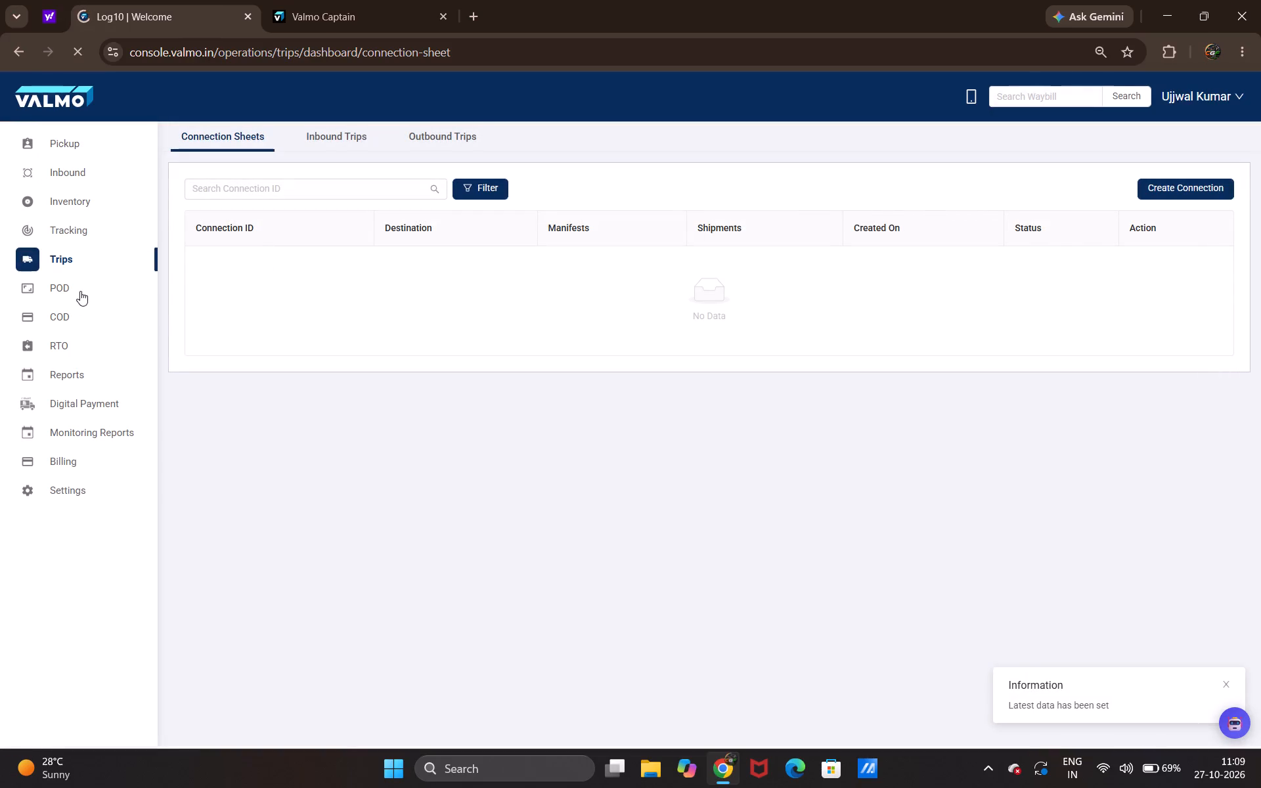
Return to the live POD-AWB List in the POD section.
click(80, 291)
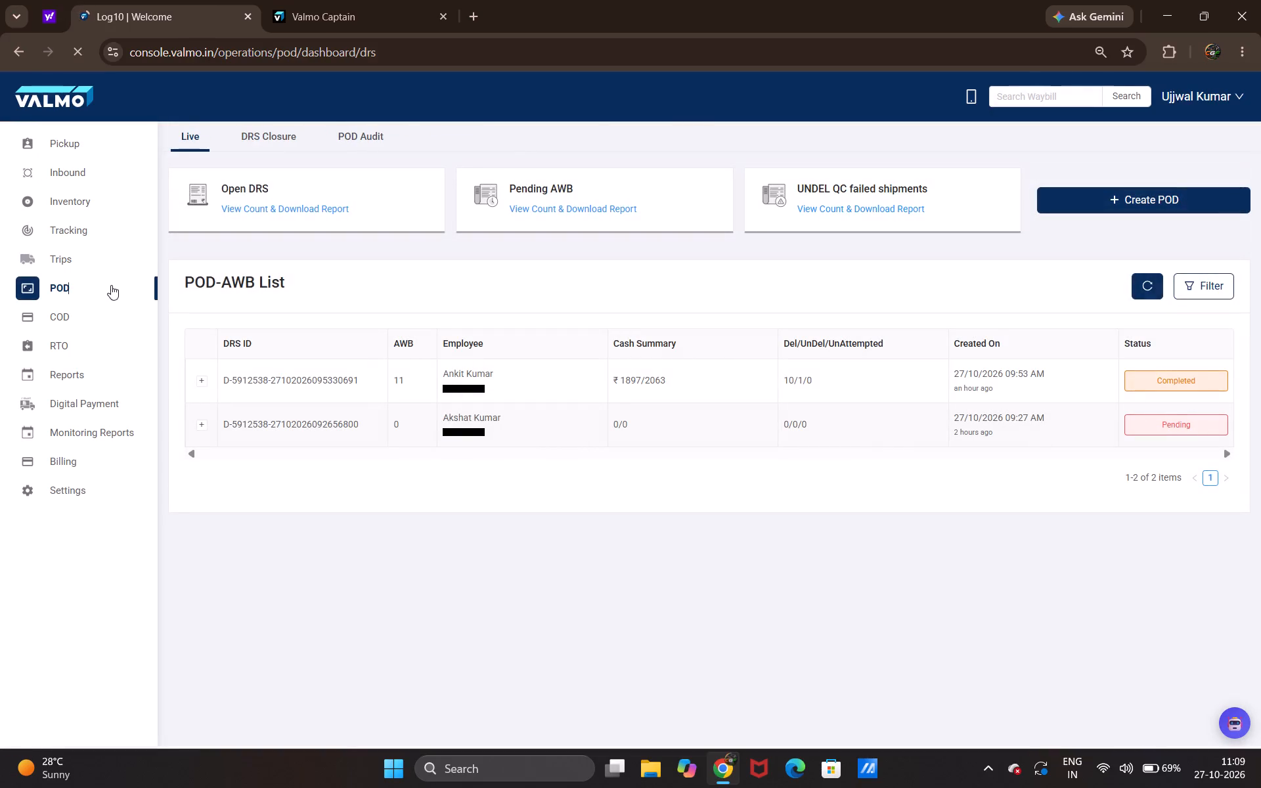
Expand both run sheets in the live POD-AWB List and examine their waybills' consignment statuses.
click(200, 430)
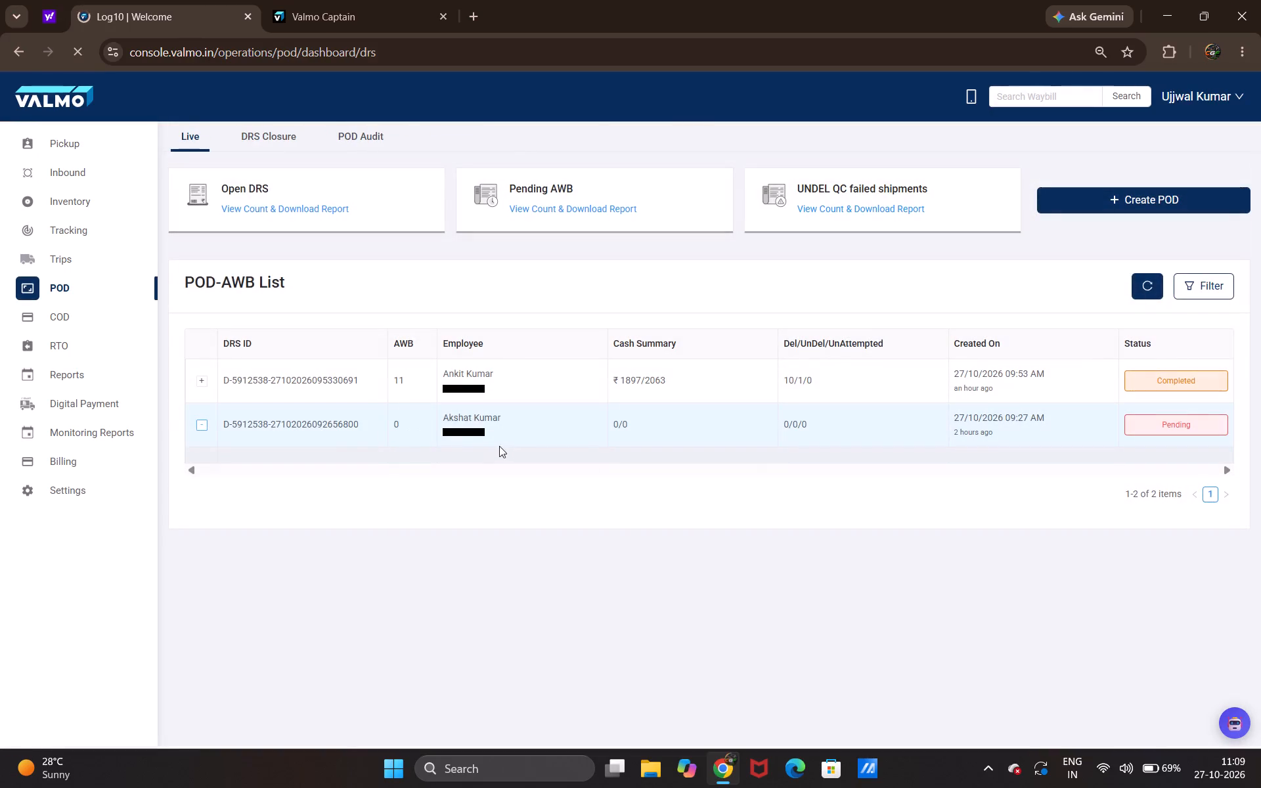
scroll(416, 431, down, 4)
scroll(335, 443, up, 1)
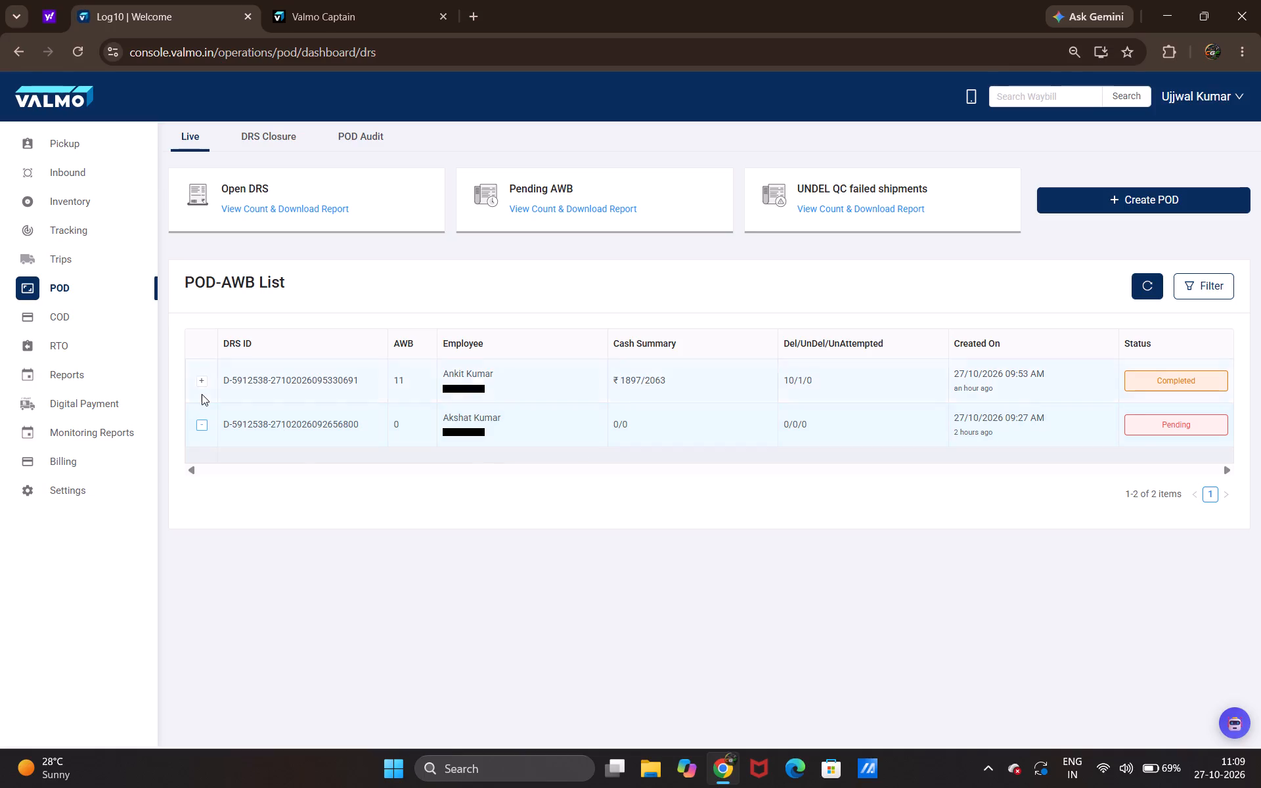
click(200, 383)
scroll(688, 482, down, 11)
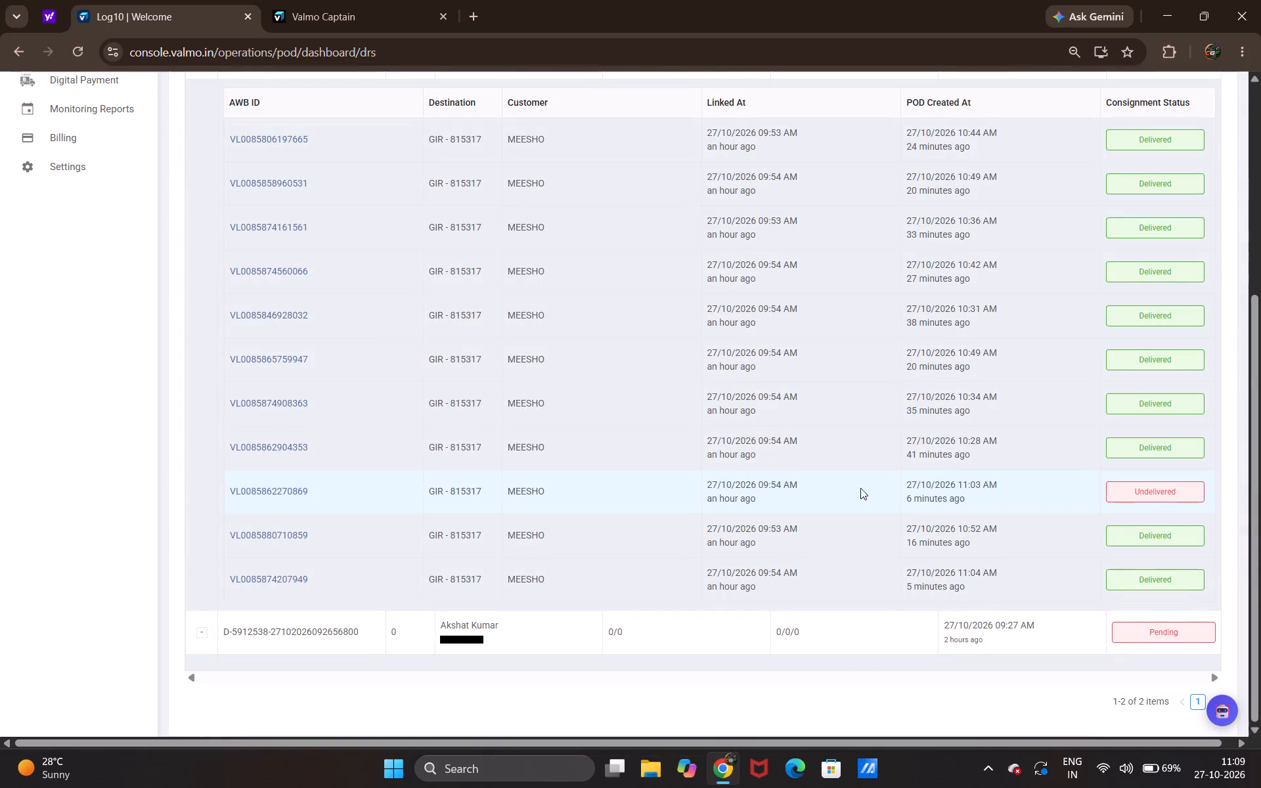
scroll(760, 488, down, 3)
scroll(713, 478, up, 9)
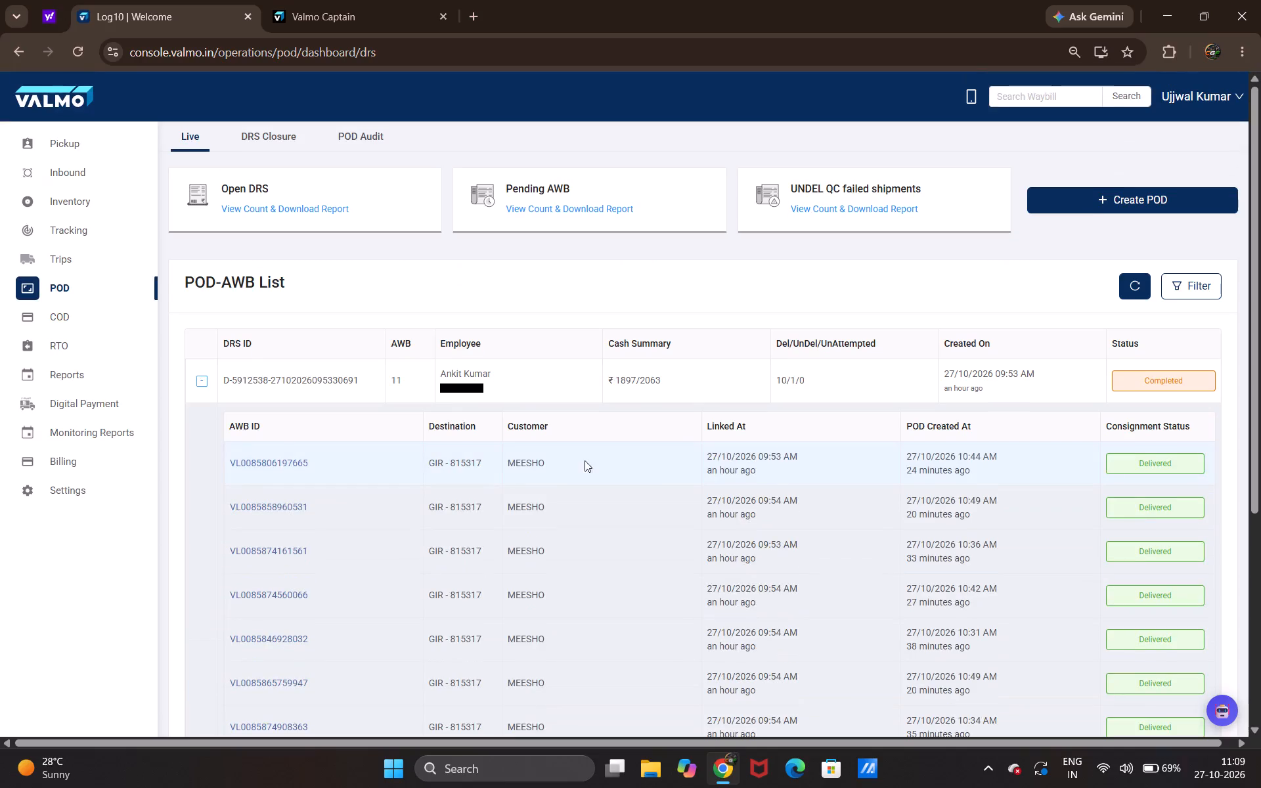
scroll(585, 460, up, 3)
Open DRS Closure and load the field executive assigned to the completed DRS.
click(288, 141)
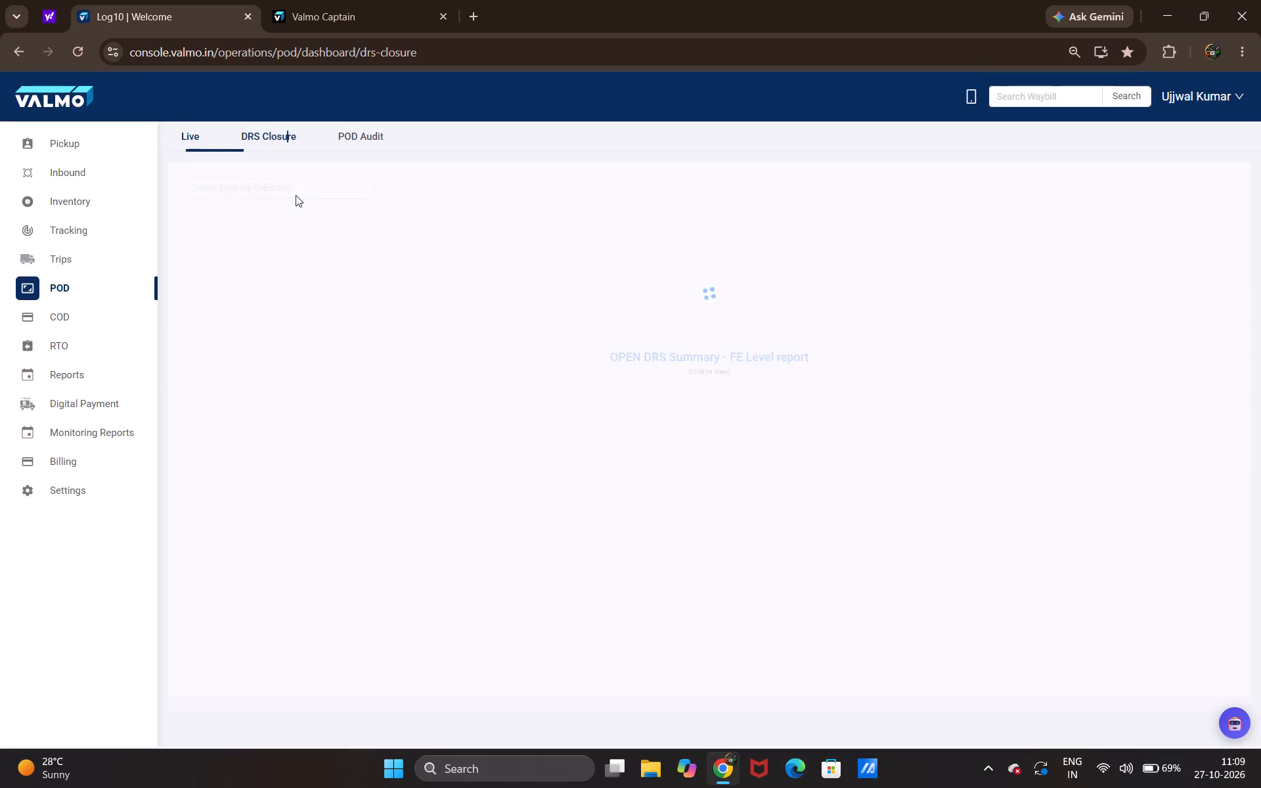
click(288, 191)
click(248, 274)
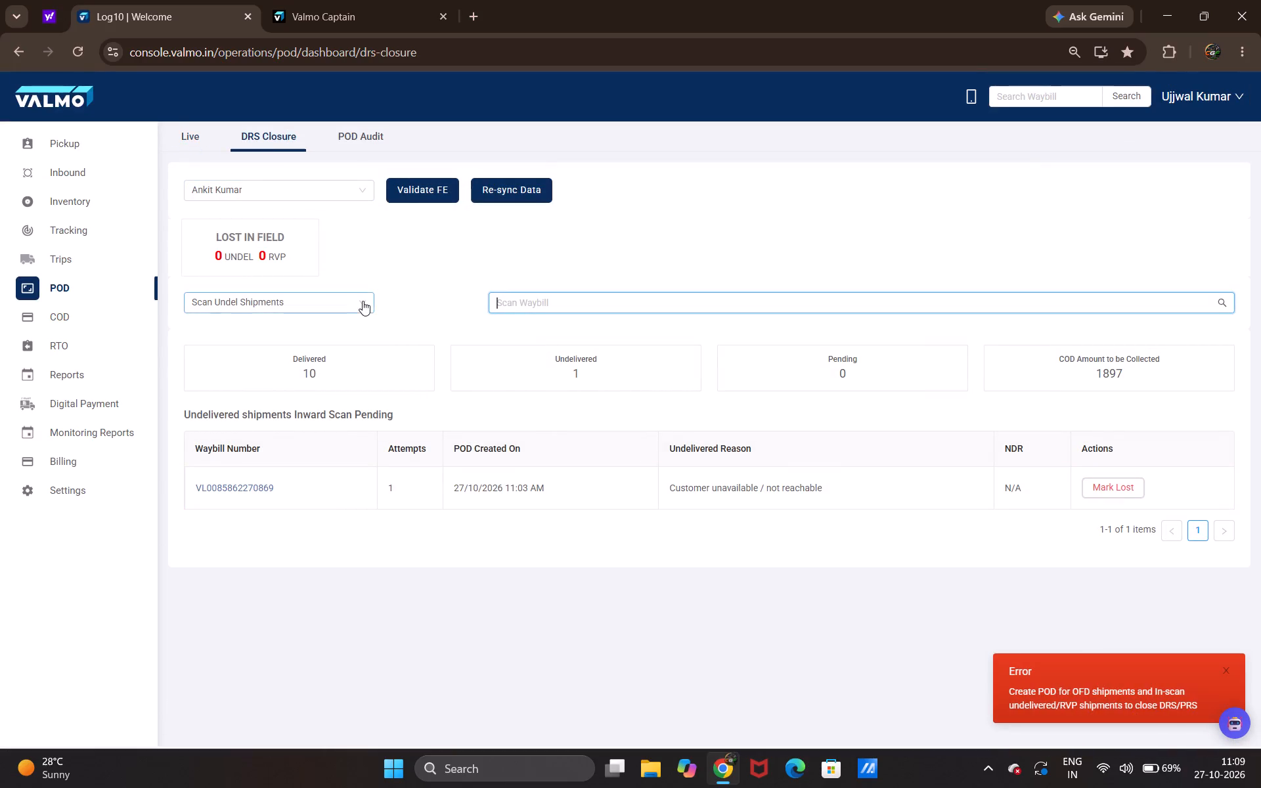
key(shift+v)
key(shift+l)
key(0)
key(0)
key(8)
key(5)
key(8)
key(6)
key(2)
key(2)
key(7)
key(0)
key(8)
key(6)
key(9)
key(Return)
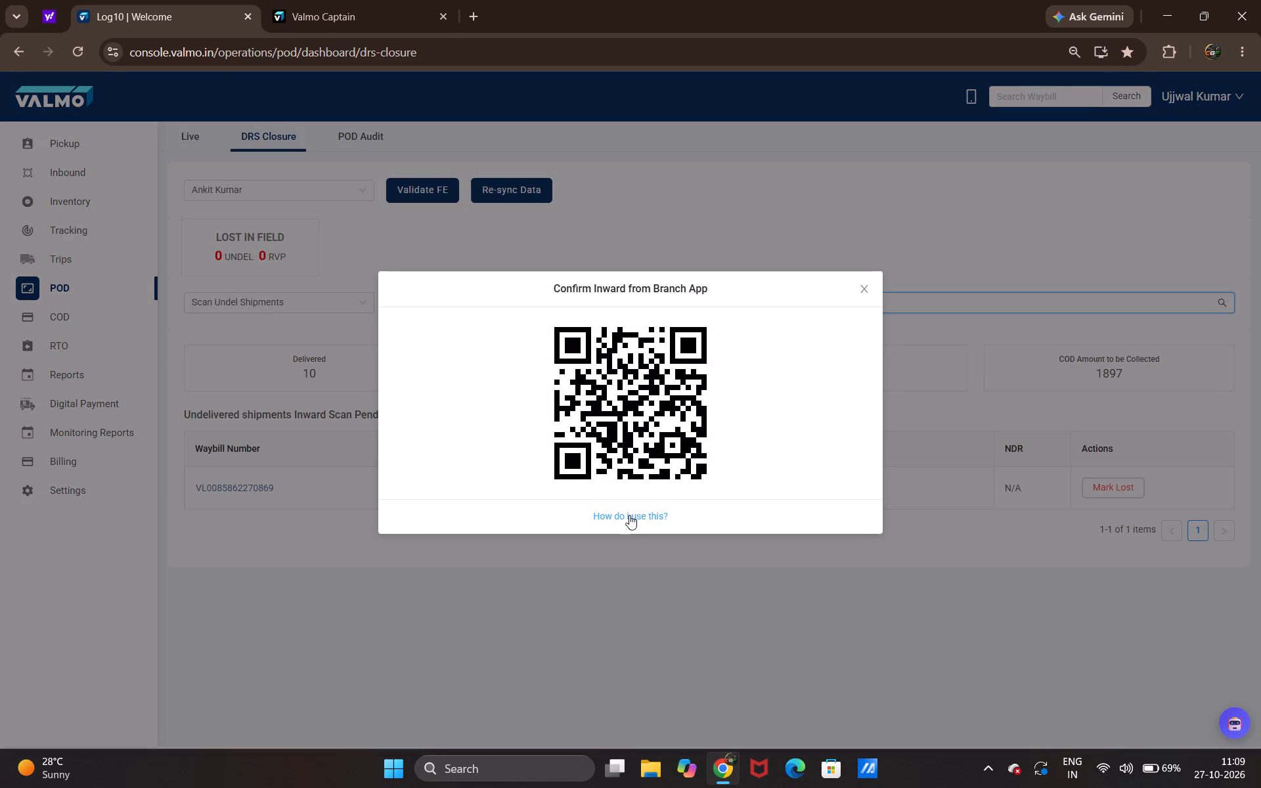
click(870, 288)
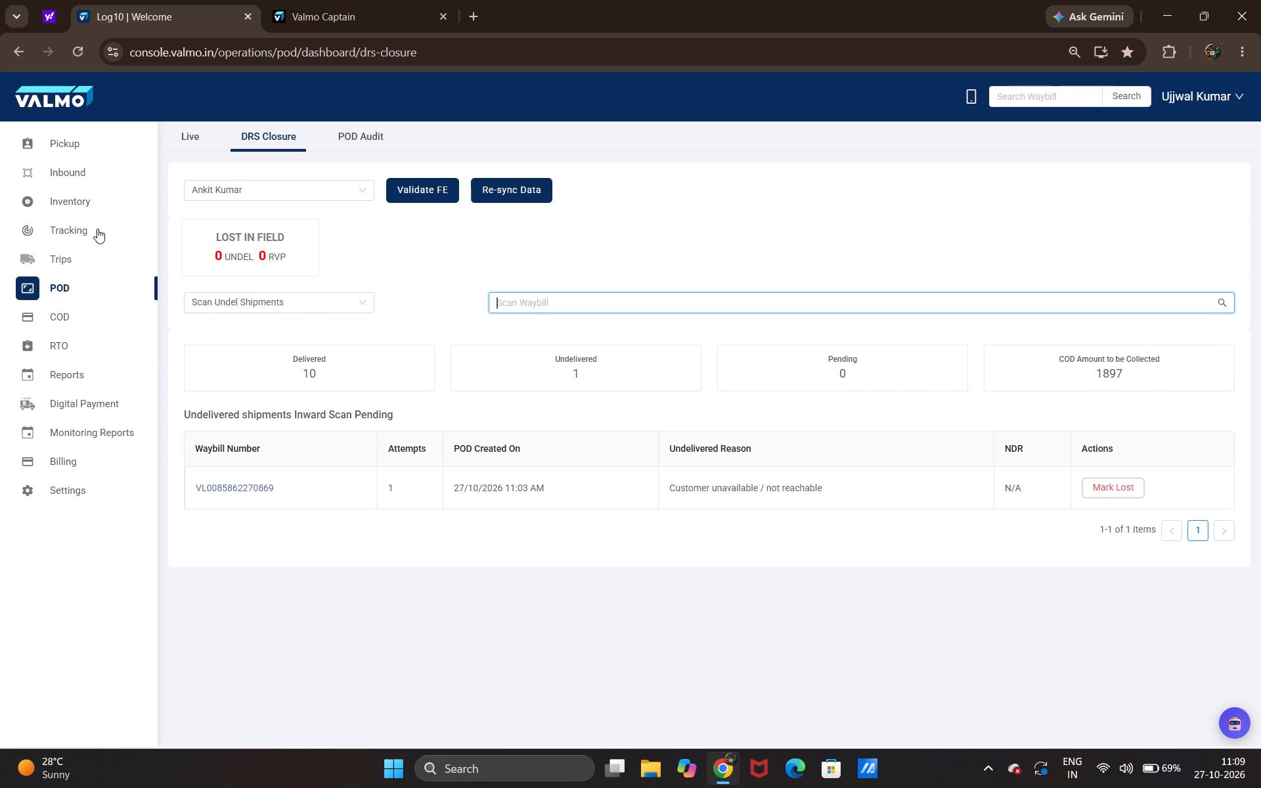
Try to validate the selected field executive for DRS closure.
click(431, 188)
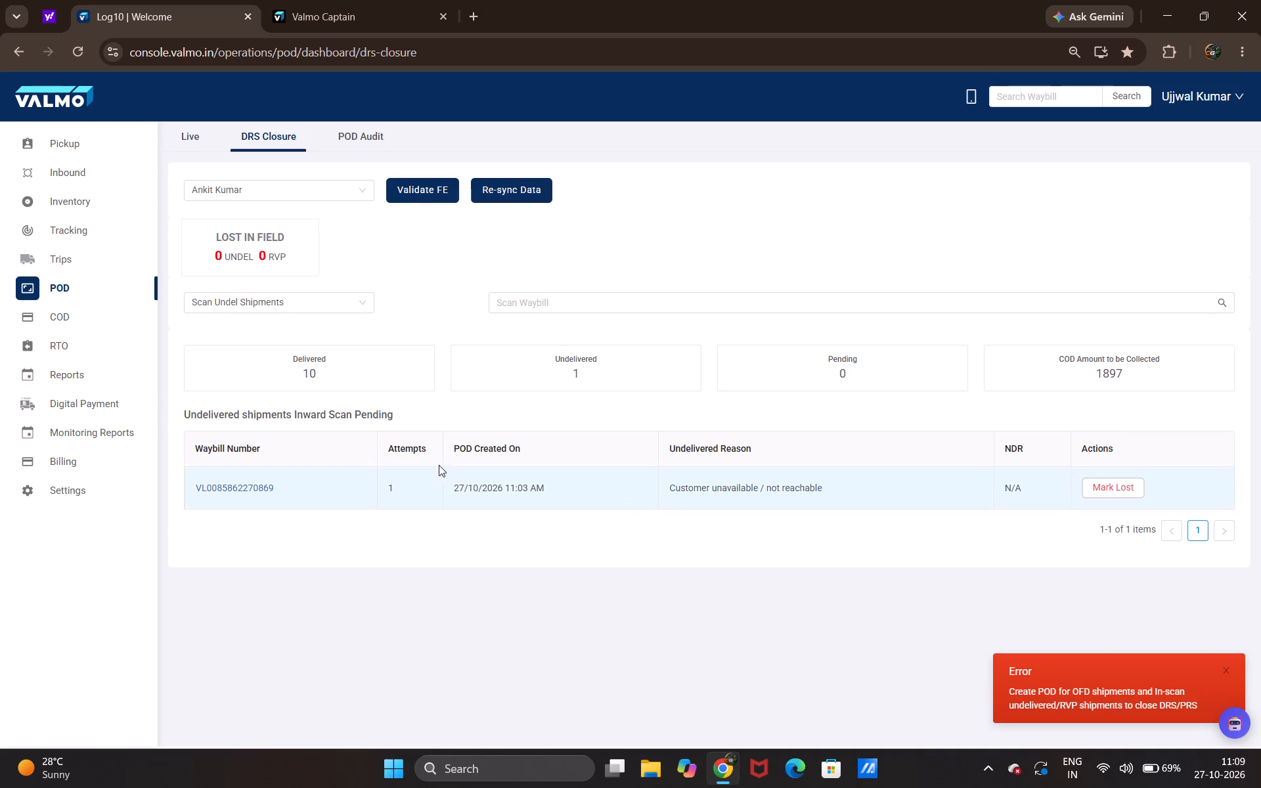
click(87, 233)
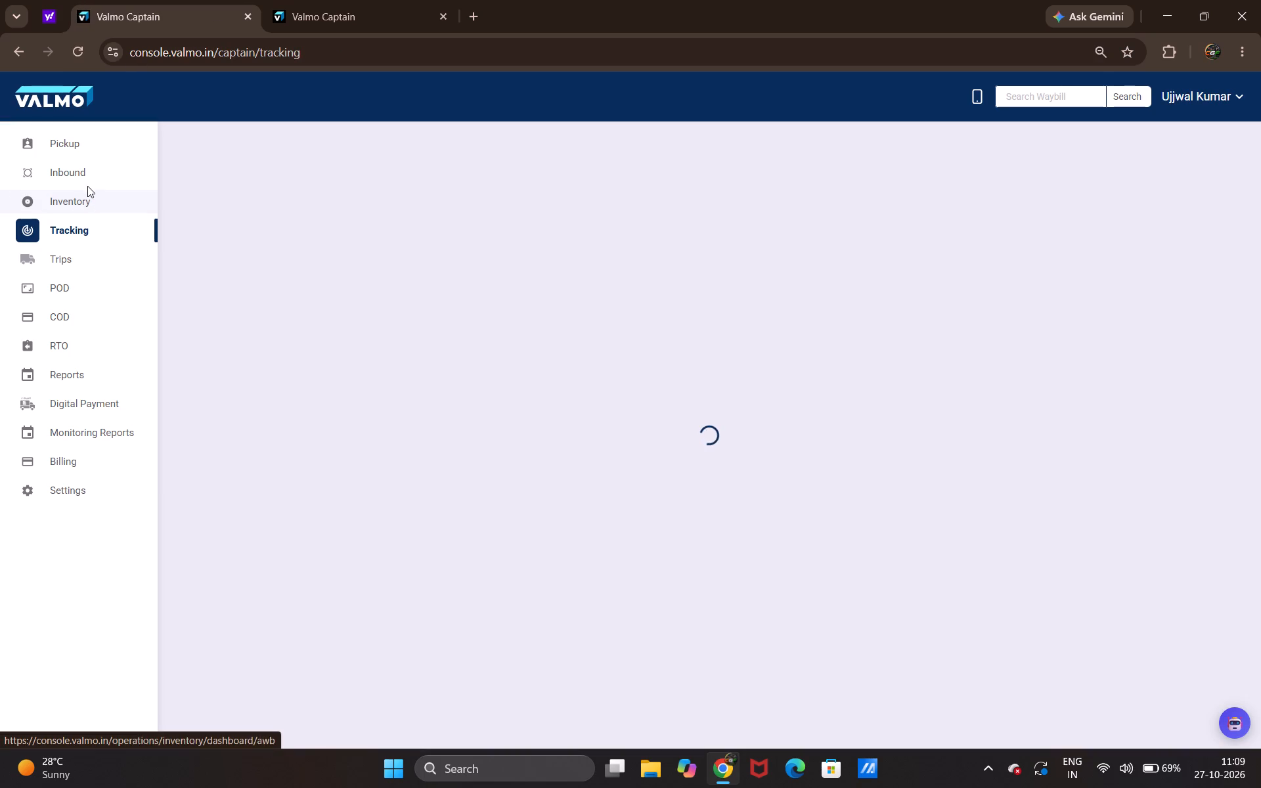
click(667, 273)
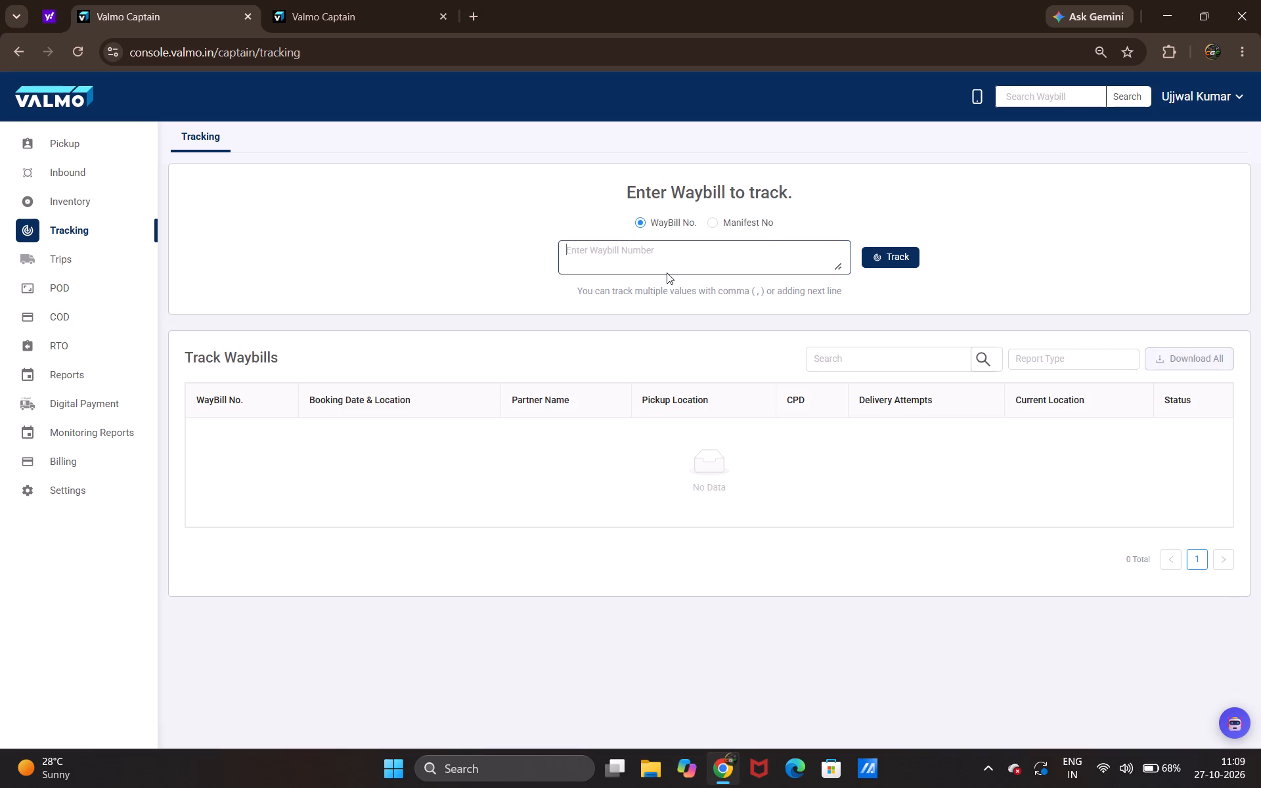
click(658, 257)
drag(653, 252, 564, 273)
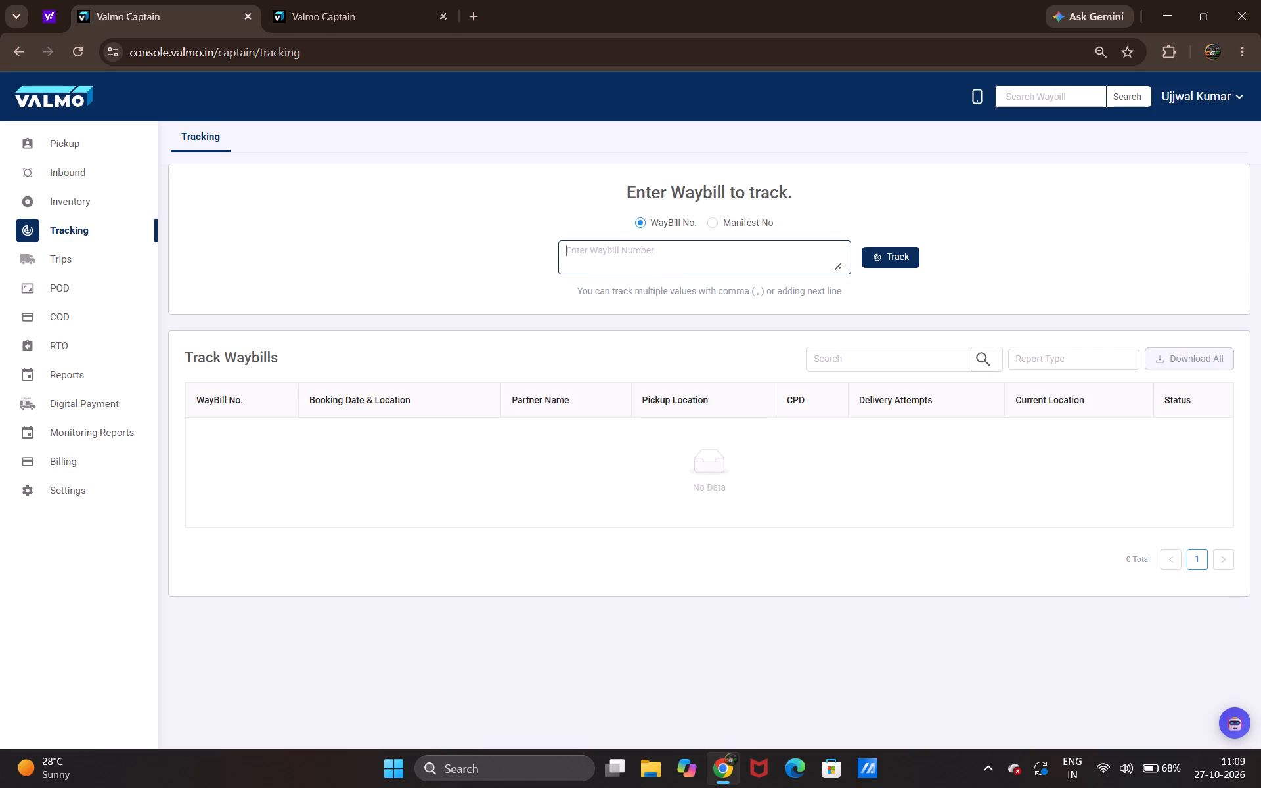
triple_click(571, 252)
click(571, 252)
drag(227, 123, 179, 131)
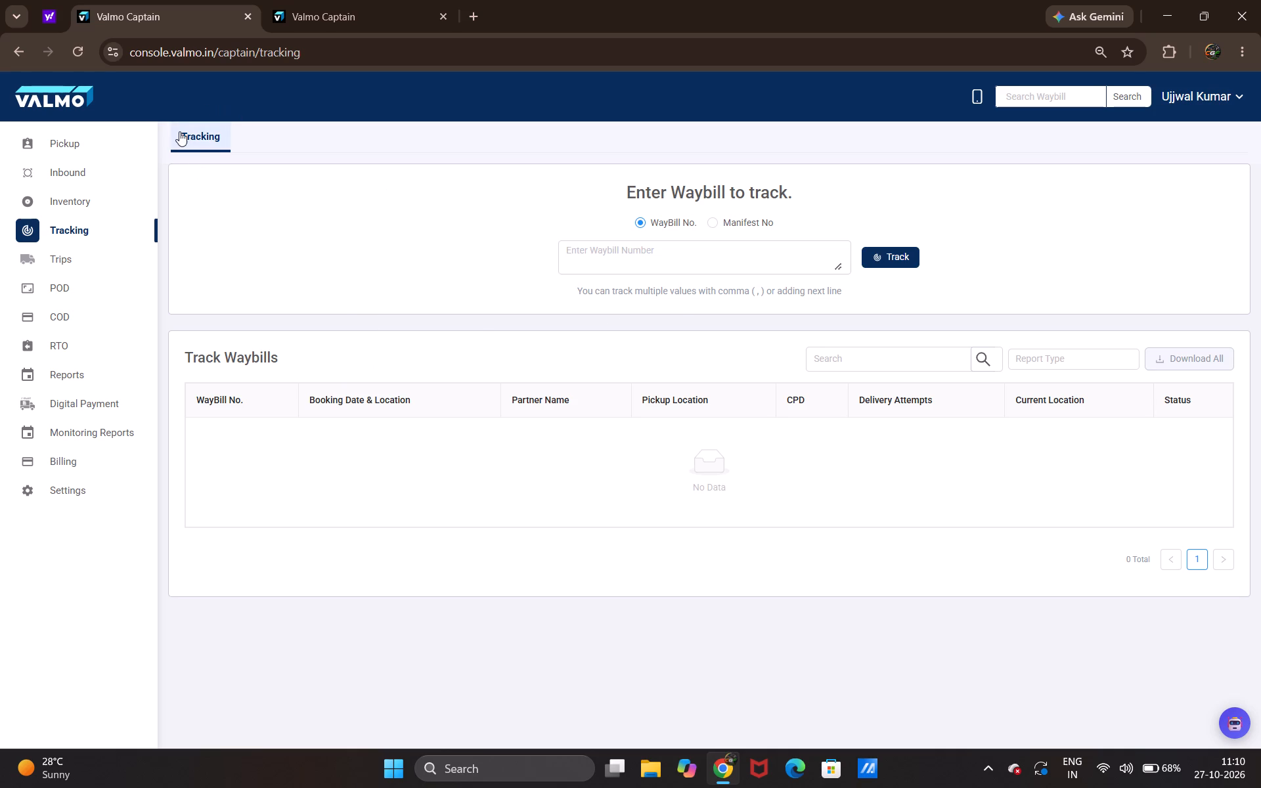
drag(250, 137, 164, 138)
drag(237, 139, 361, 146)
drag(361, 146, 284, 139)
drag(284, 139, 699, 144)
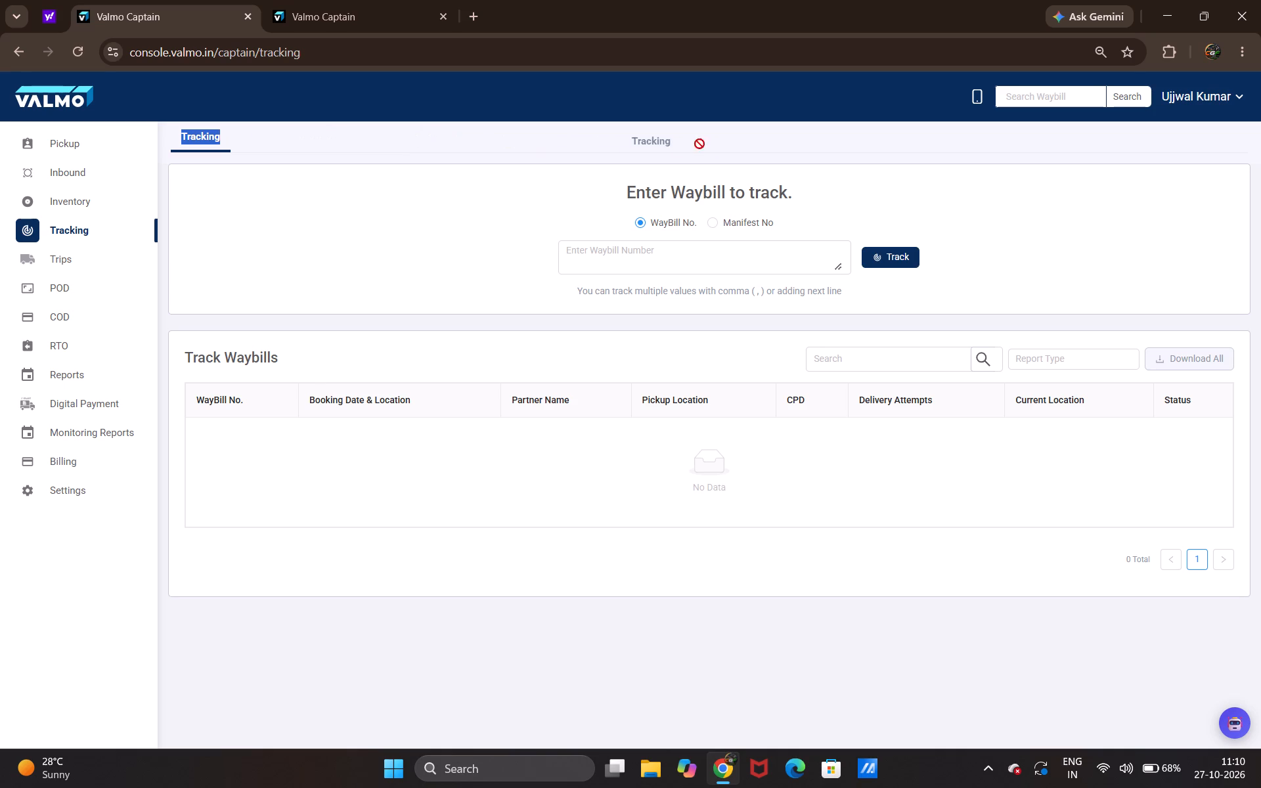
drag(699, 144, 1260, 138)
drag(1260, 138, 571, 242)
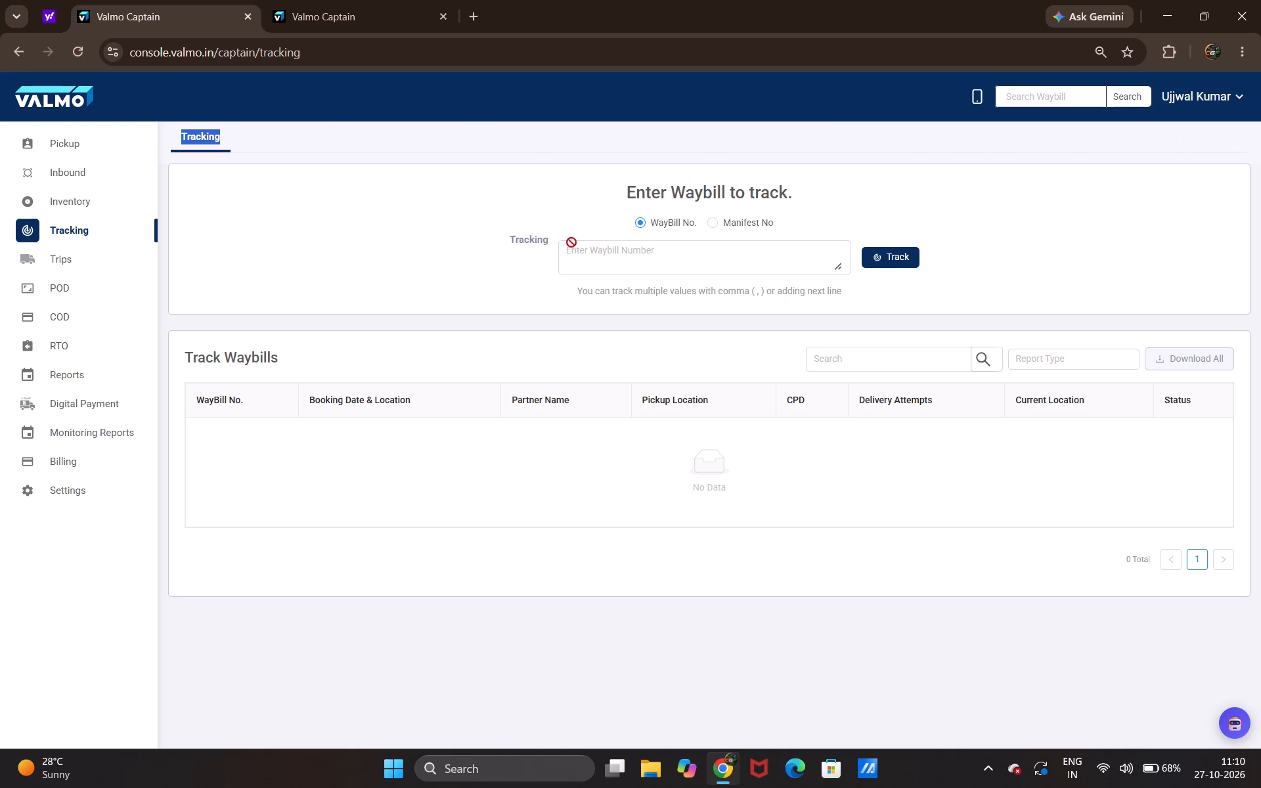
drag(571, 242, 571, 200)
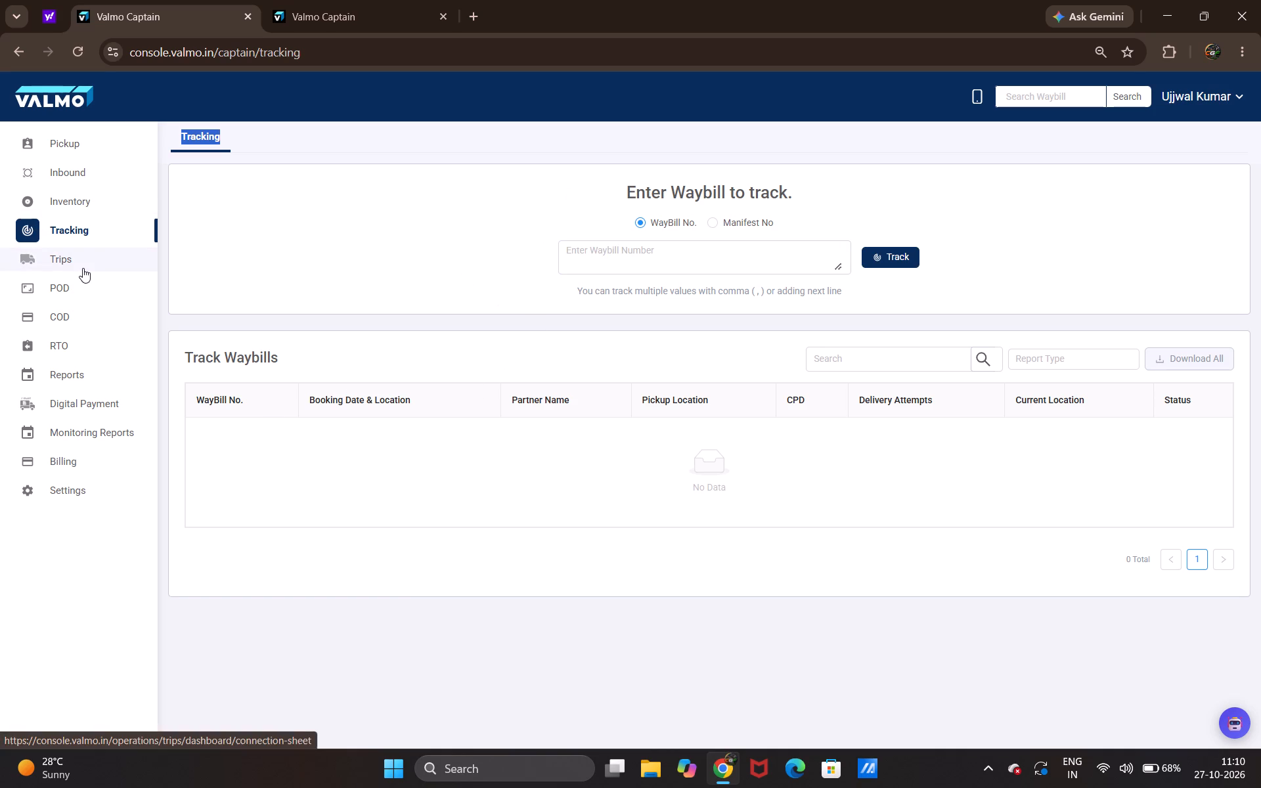
Look through the POD, Trips and Inventory sections, including the Create POD and Create DRS forms, Inbound Trips, DRS List and Exceptions.
click(89, 293)
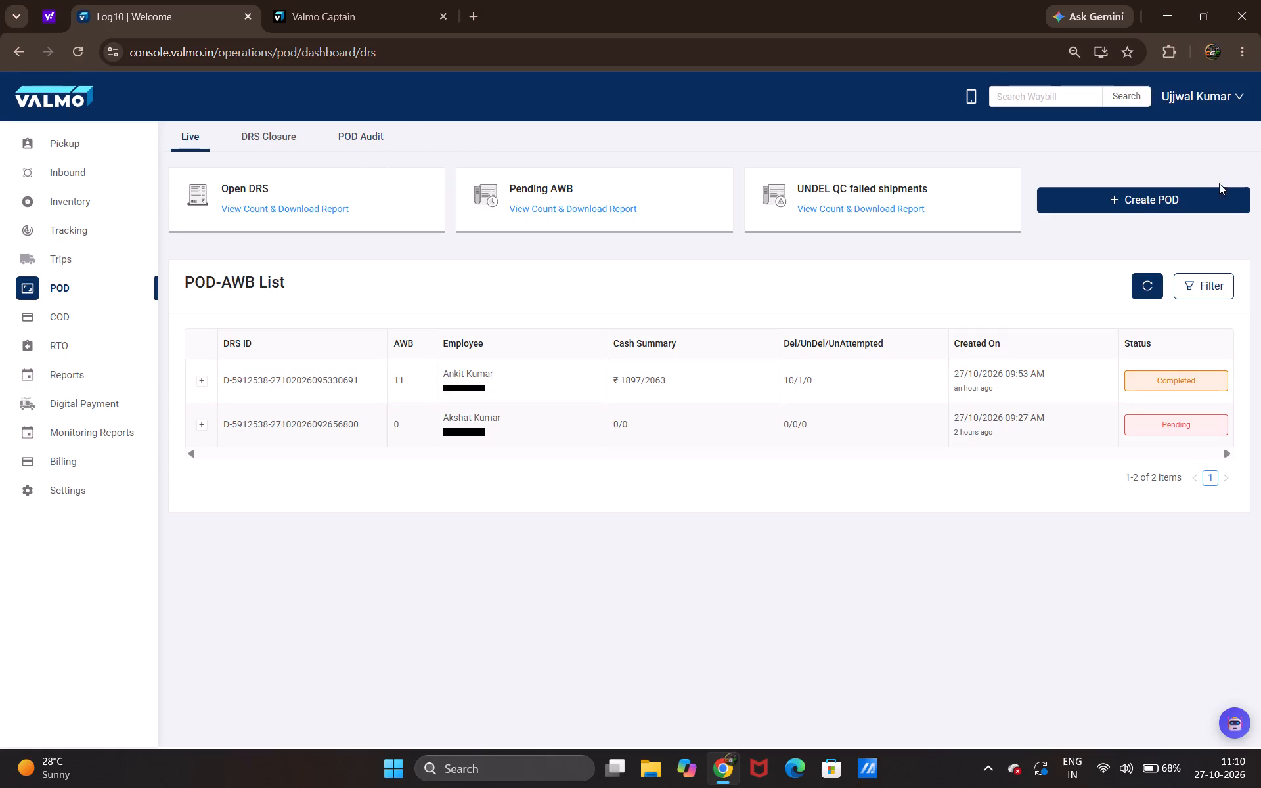
click(1130, 200)
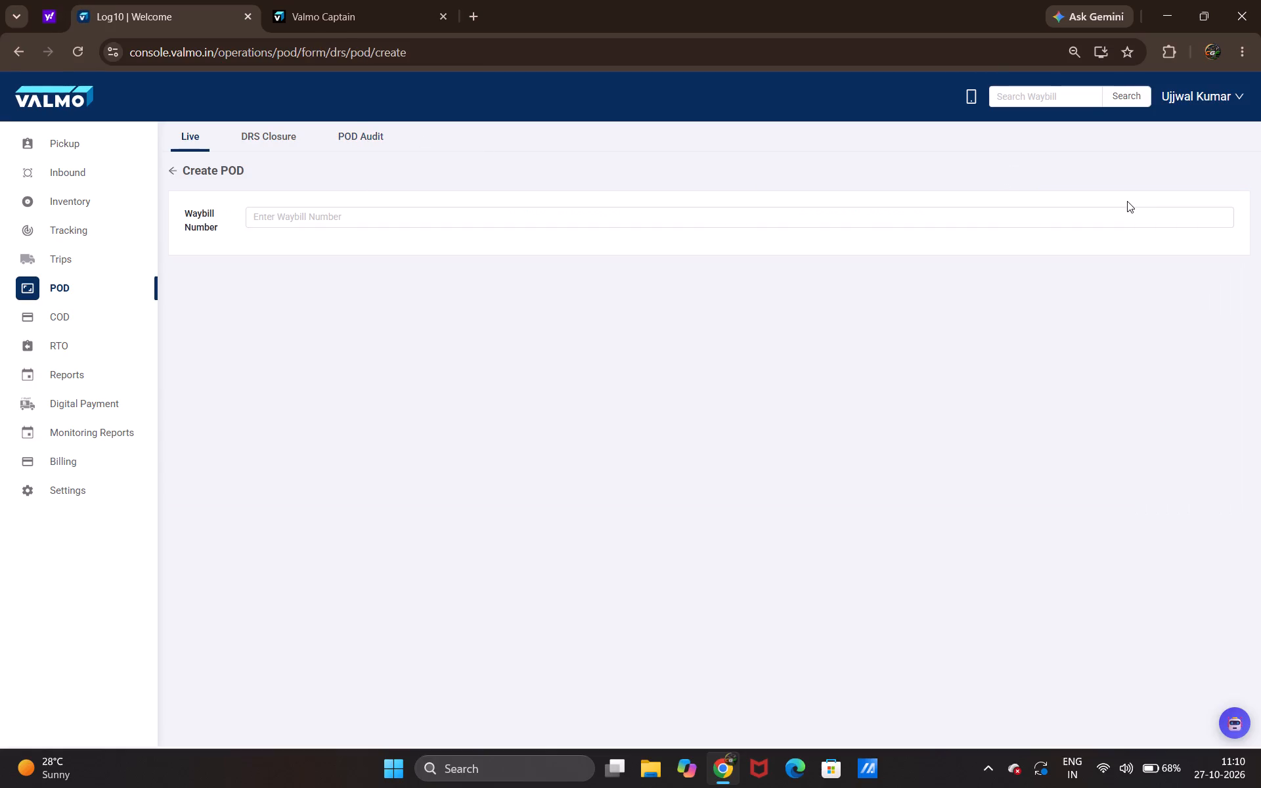
click(171, 171)
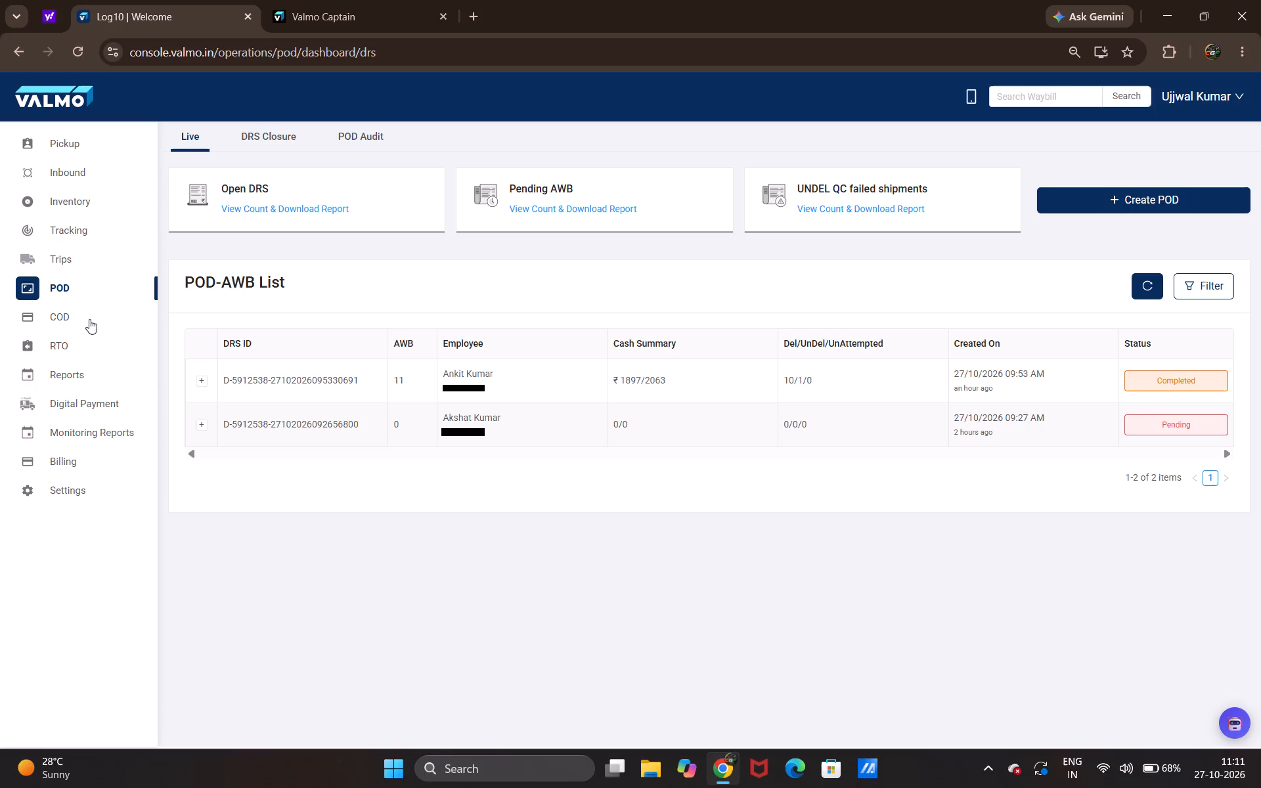
click(99, 263)
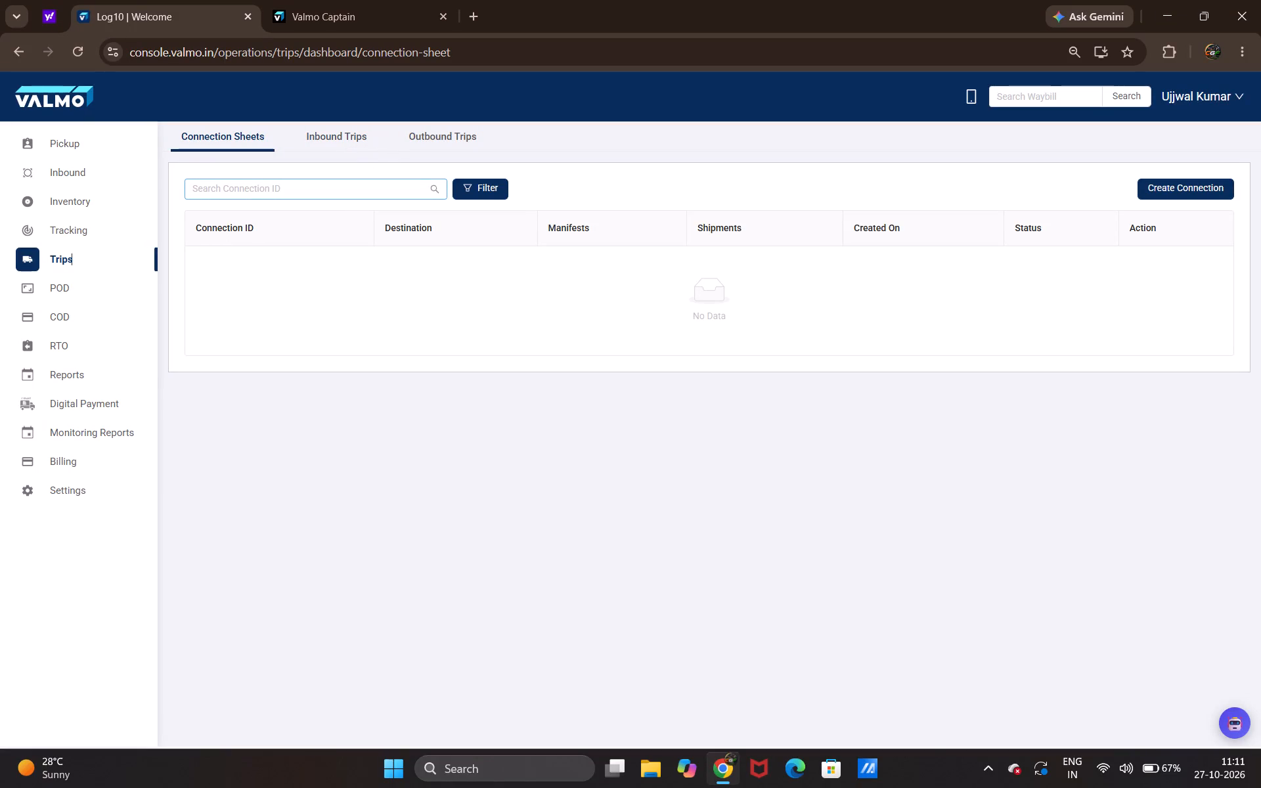
click(364, 141)
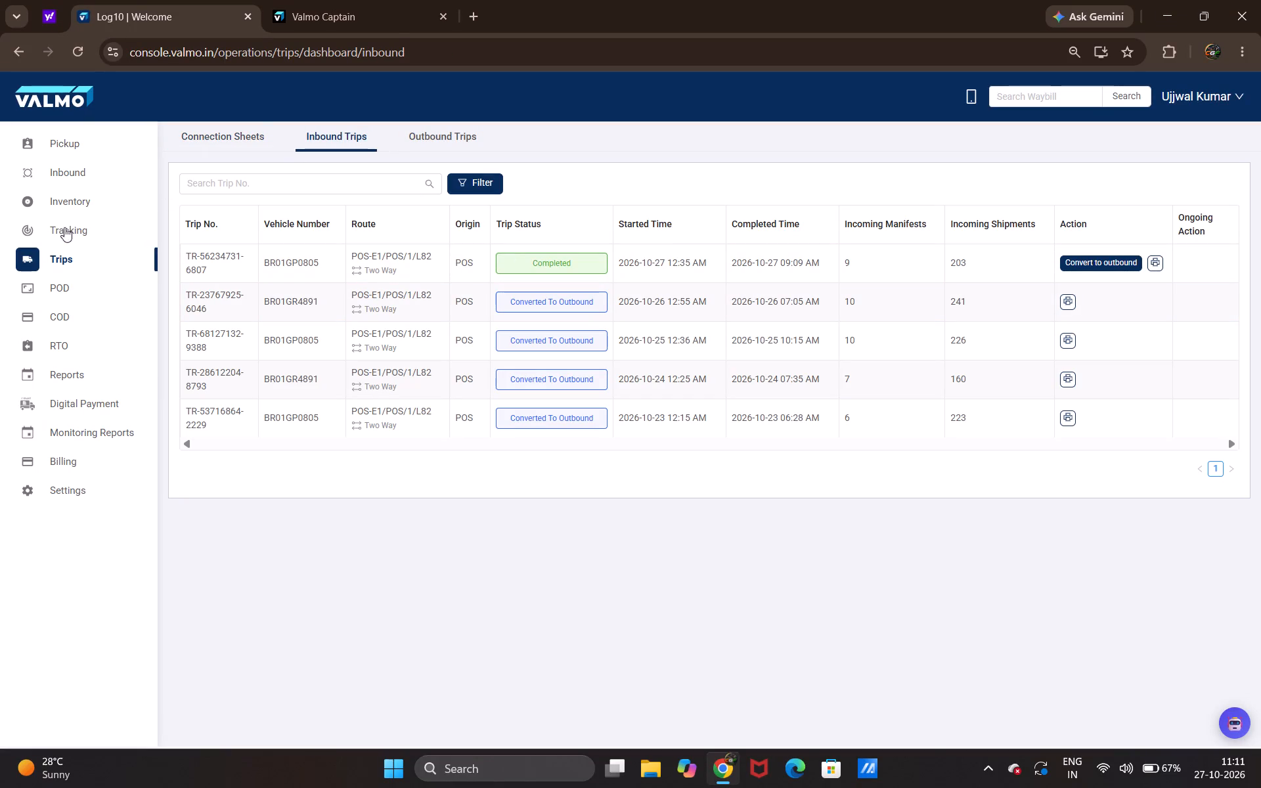
click(76, 198)
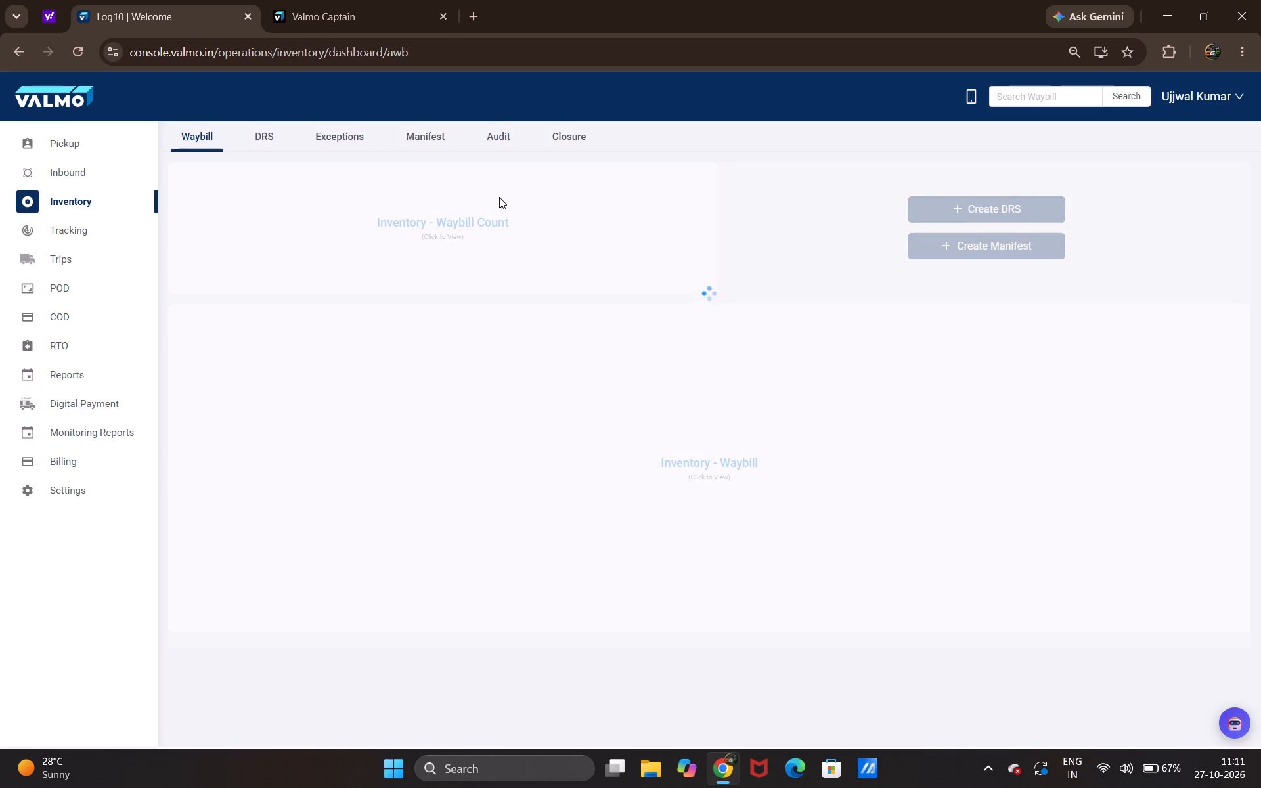
click(986, 206)
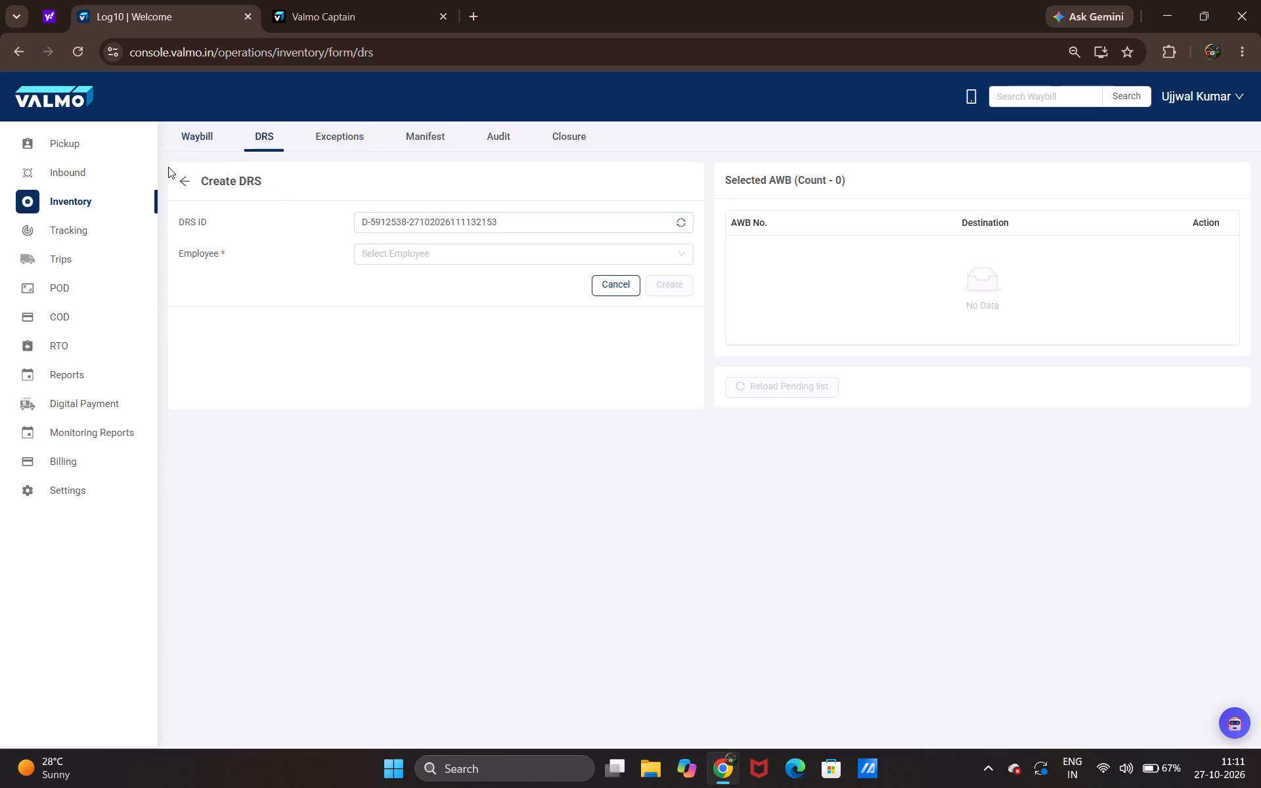
click(185, 178)
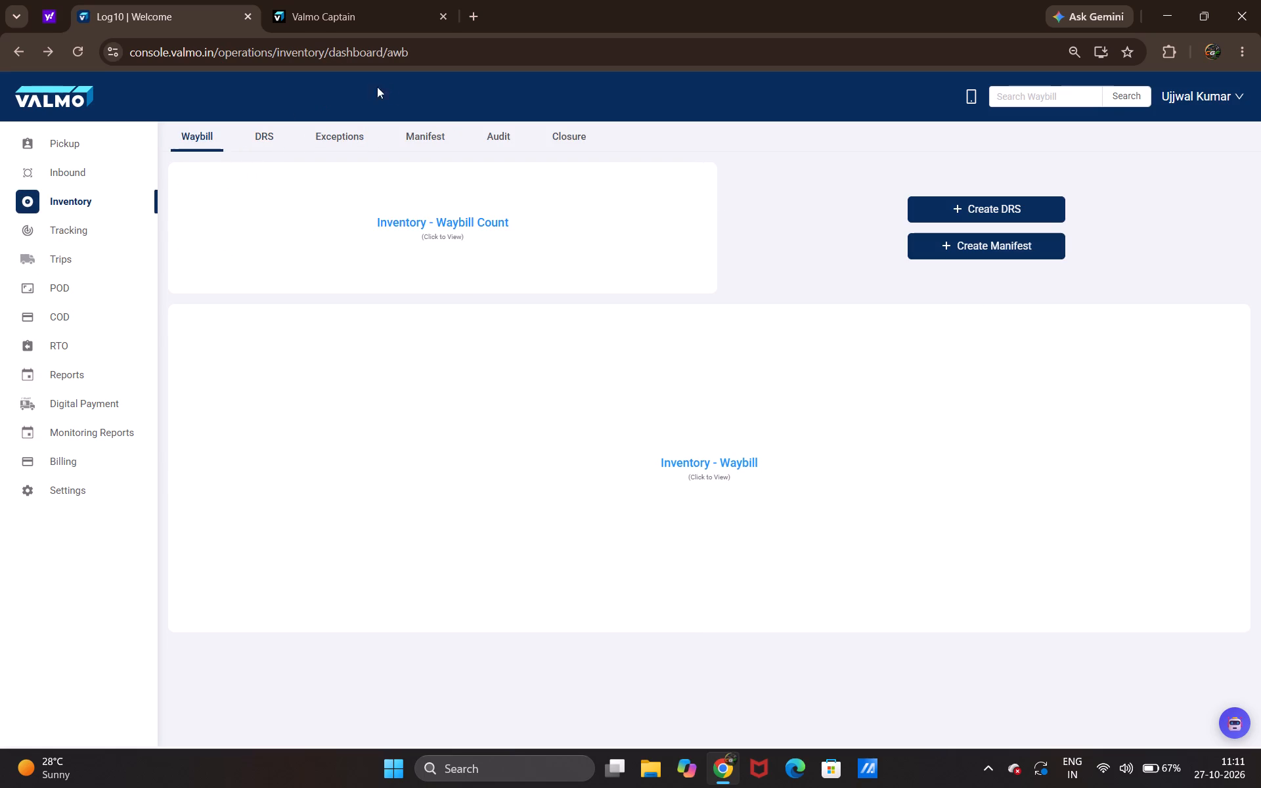
click(265, 139)
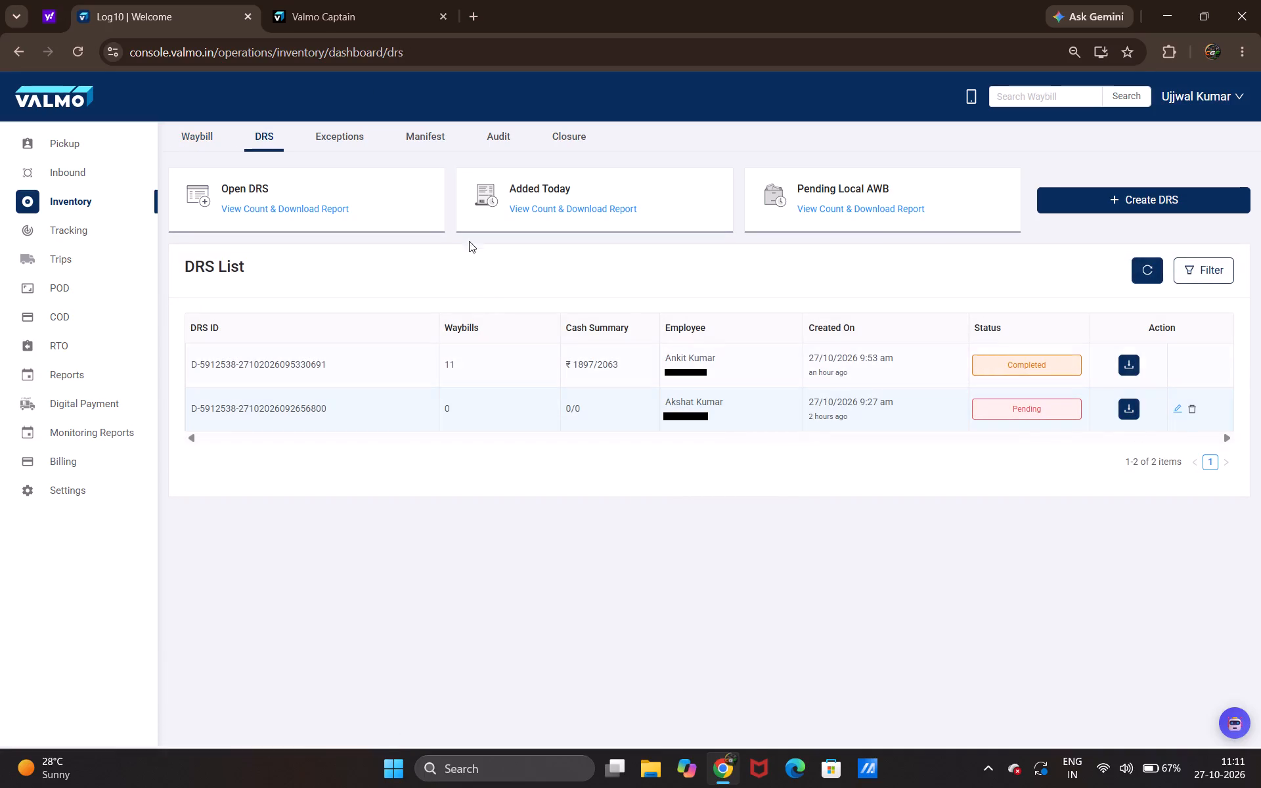
click(344, 134)
click(278, 142)
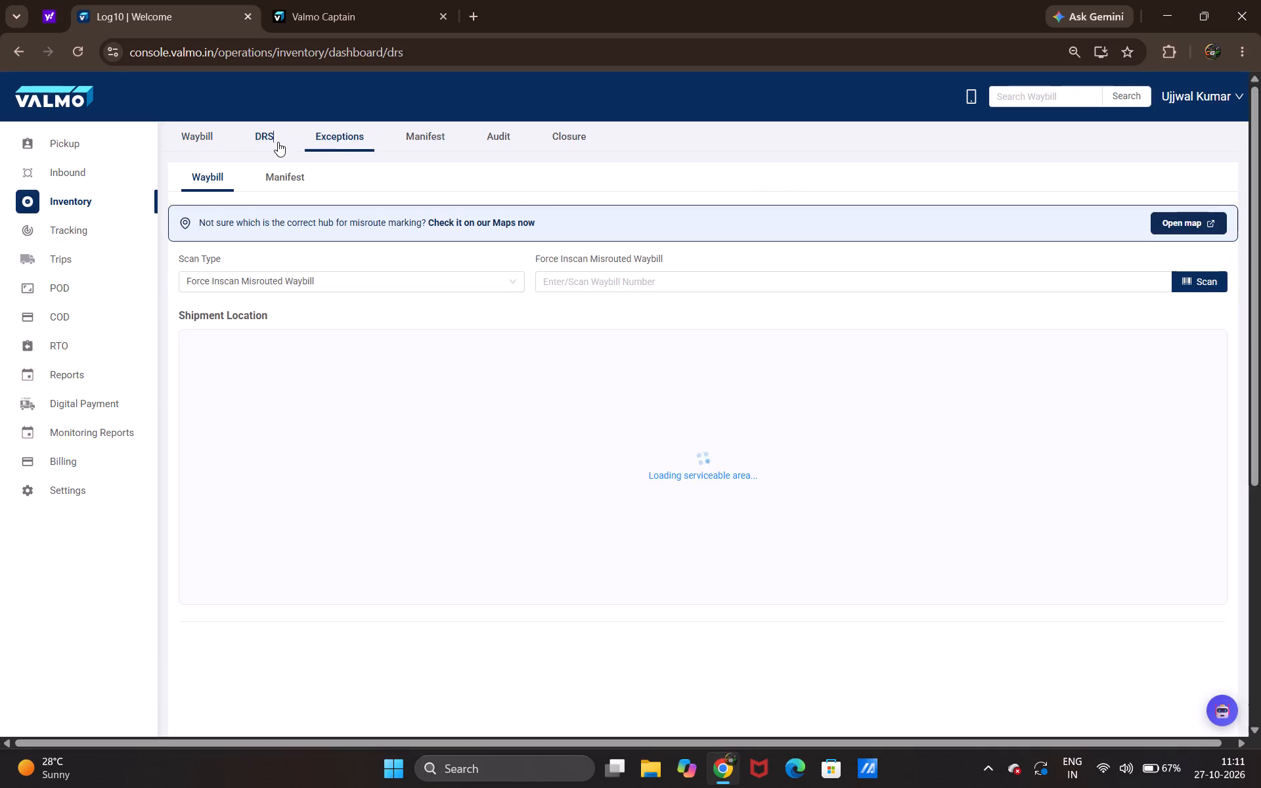
click(368, 142)
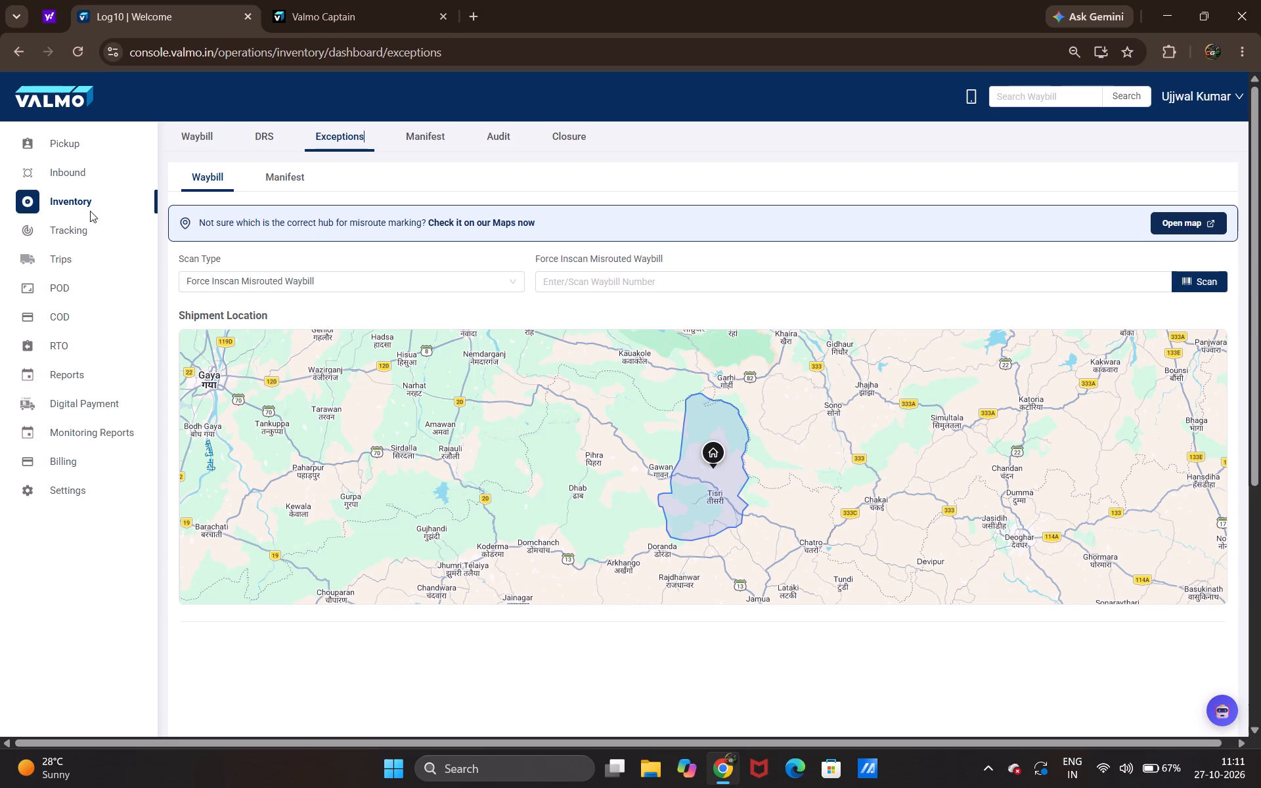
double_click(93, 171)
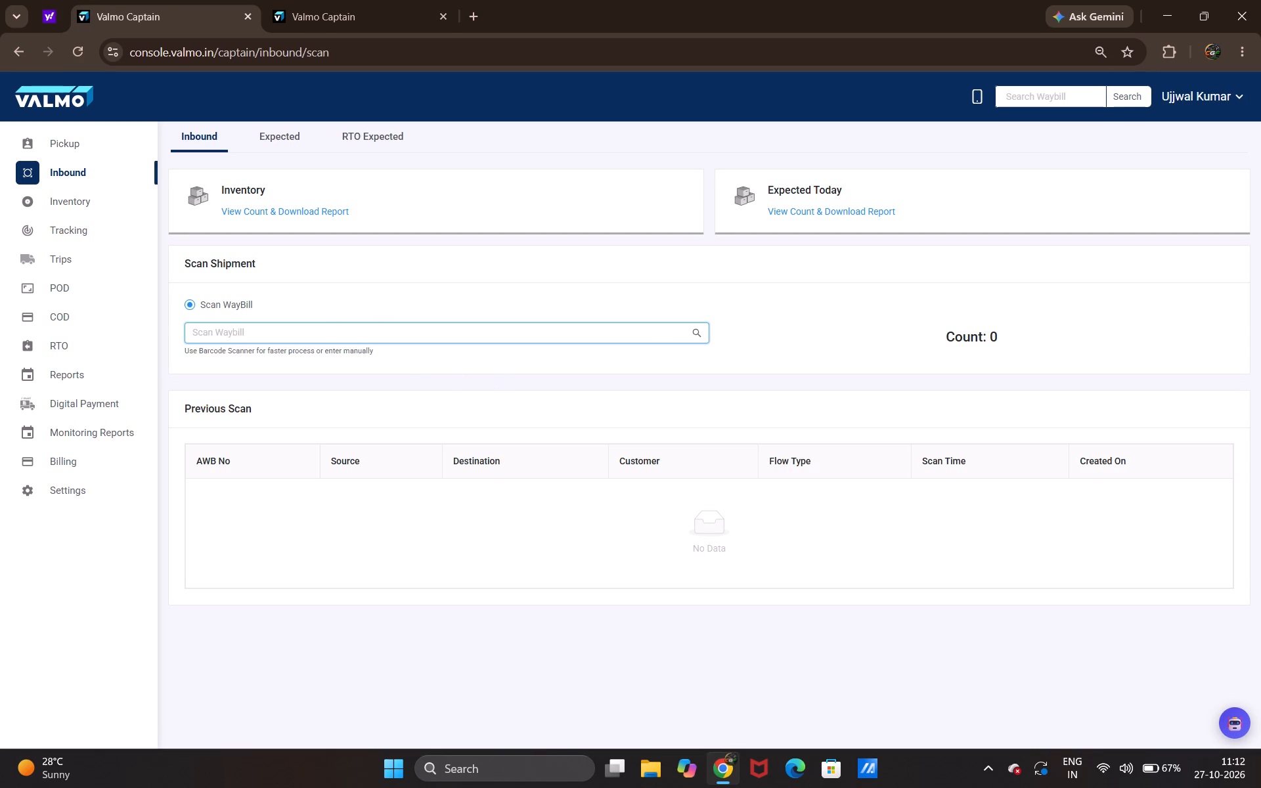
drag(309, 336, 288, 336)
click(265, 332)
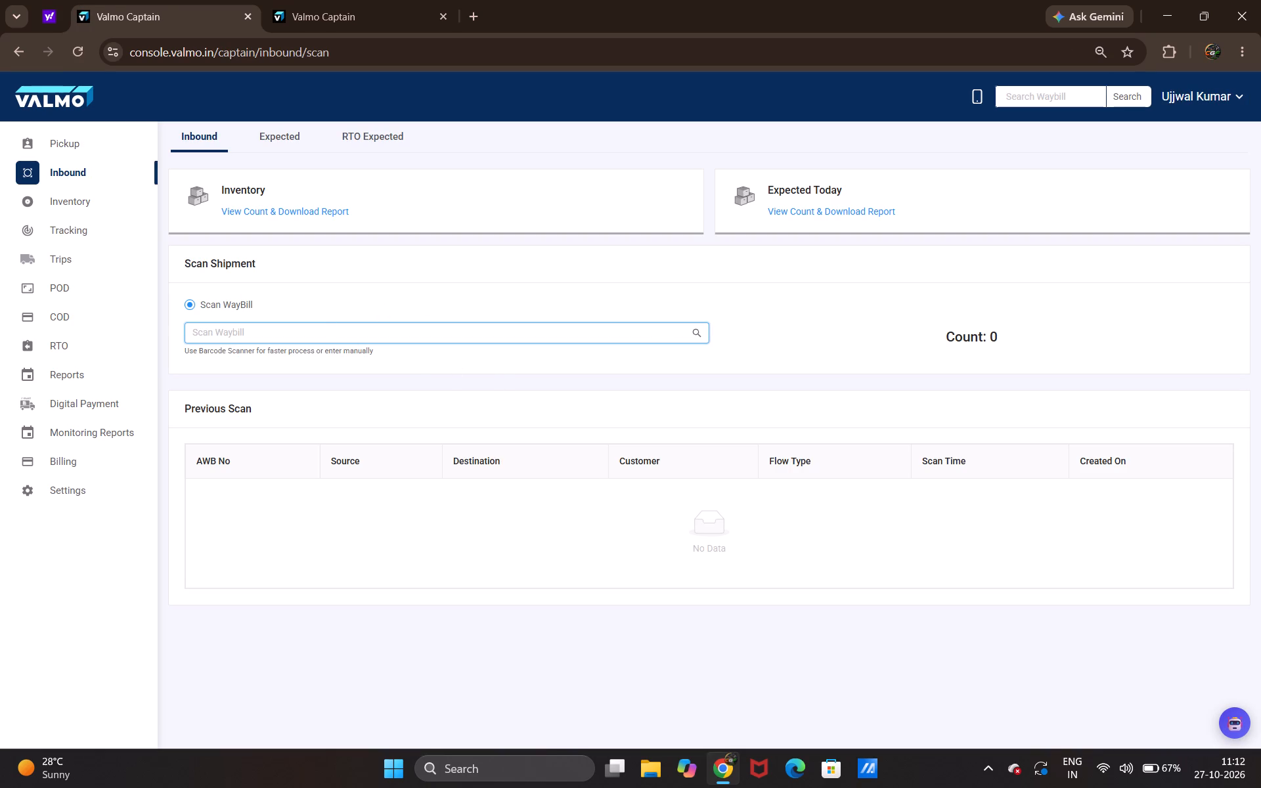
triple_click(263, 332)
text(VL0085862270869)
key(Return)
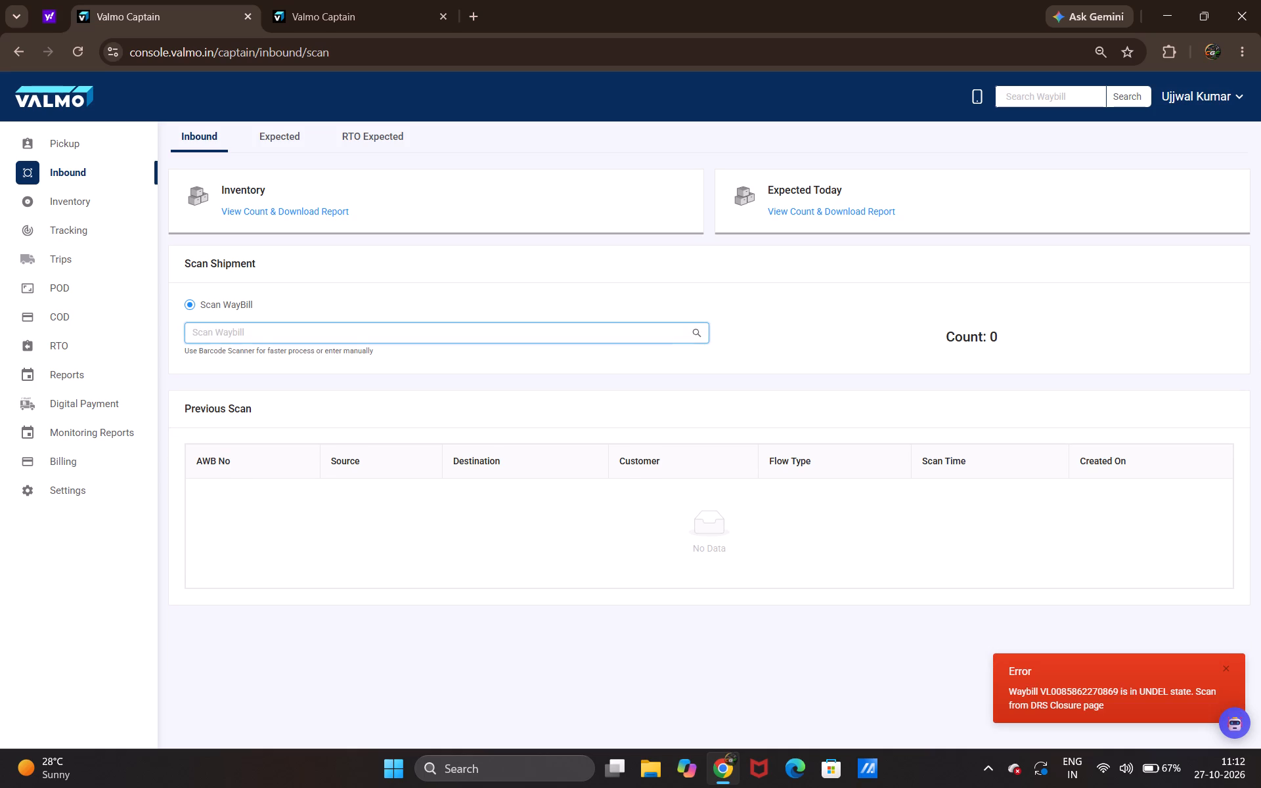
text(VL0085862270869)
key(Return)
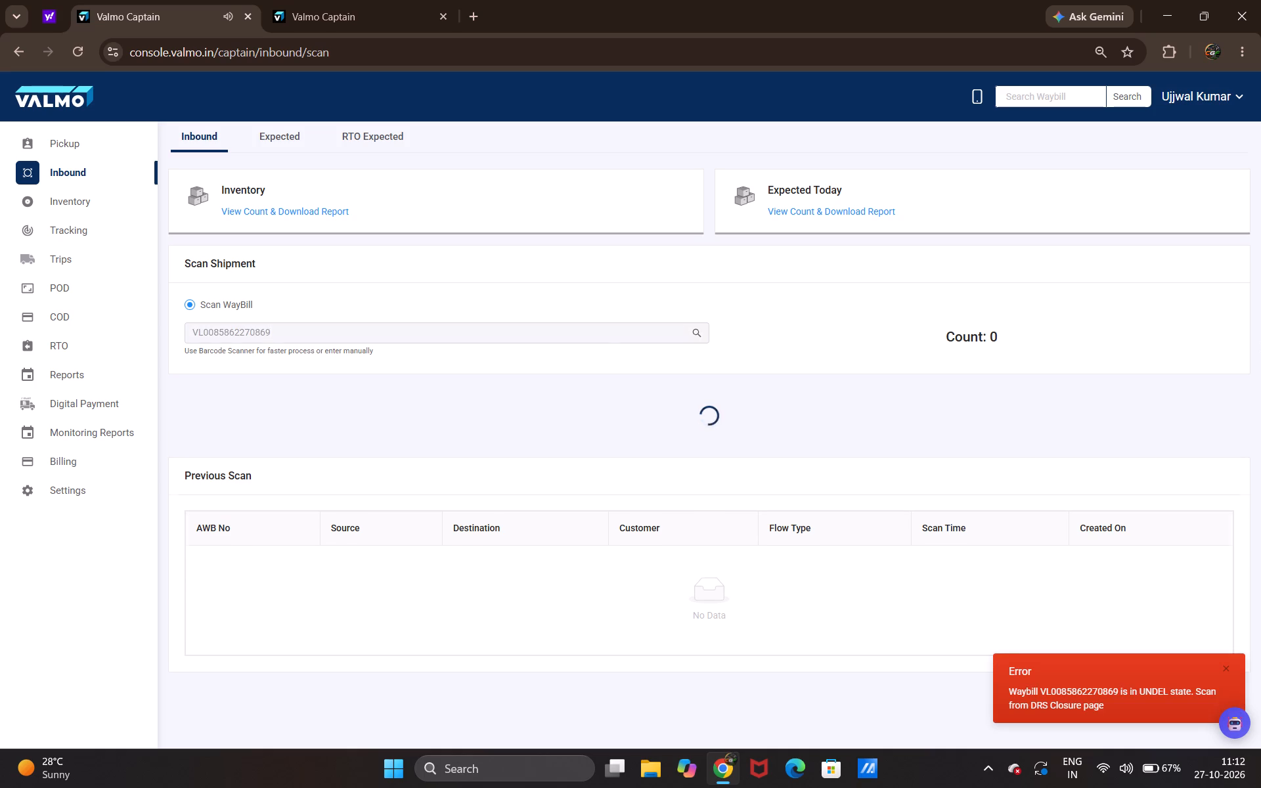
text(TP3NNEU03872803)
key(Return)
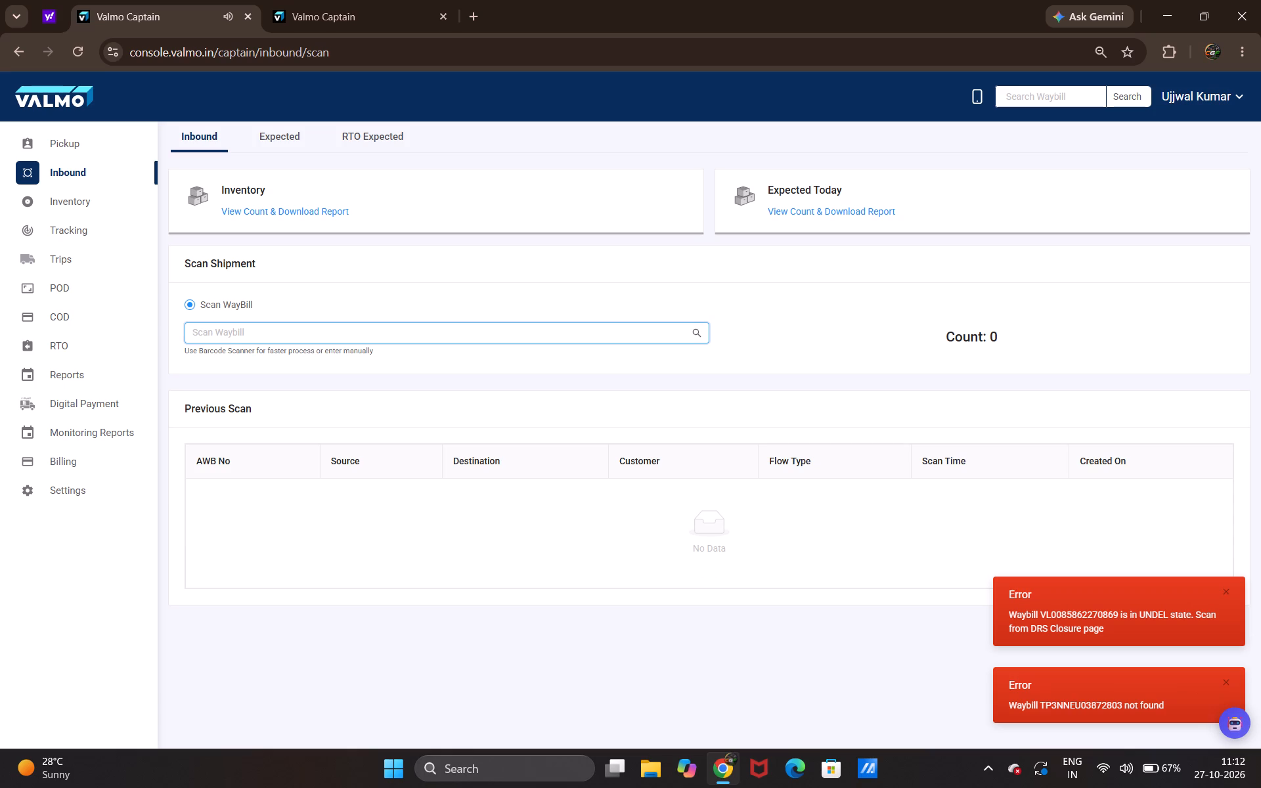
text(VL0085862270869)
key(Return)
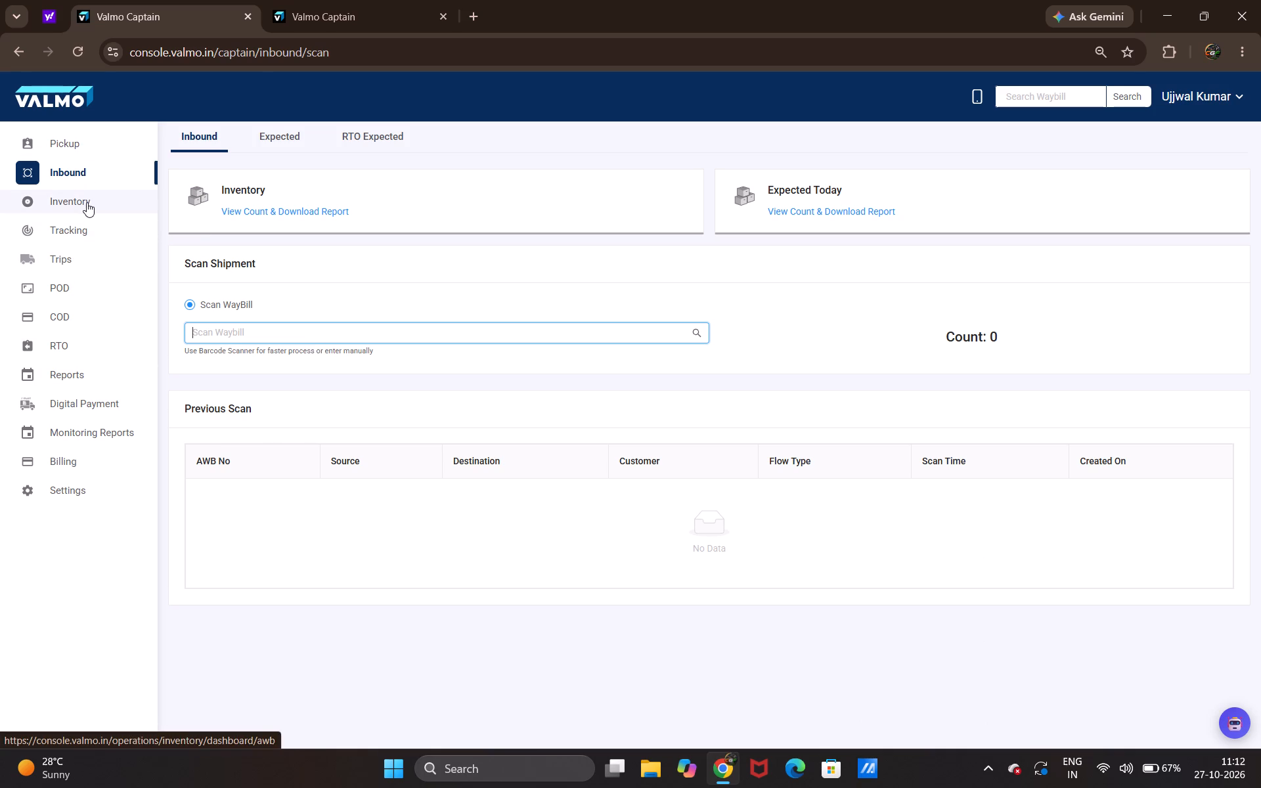
click(81, 292)
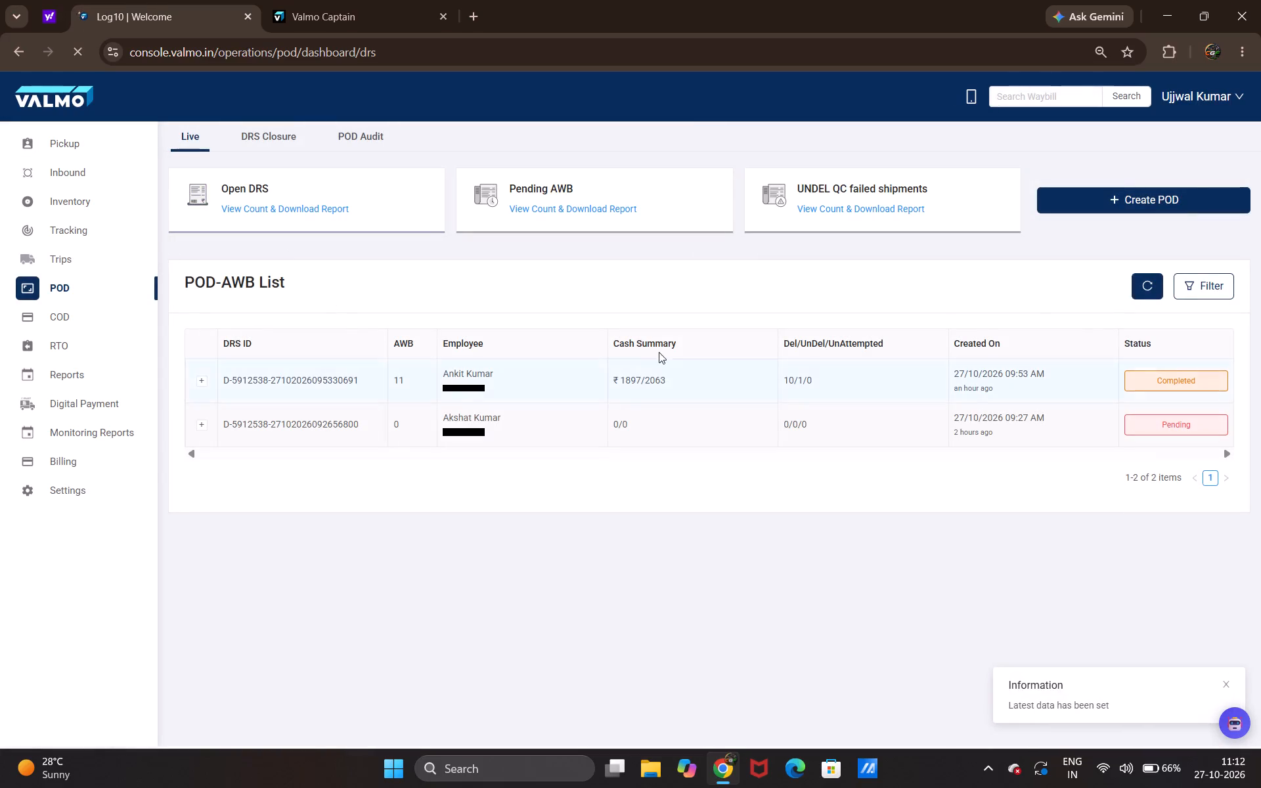
click(198, 383)
scroll(648, 485, down, 5)
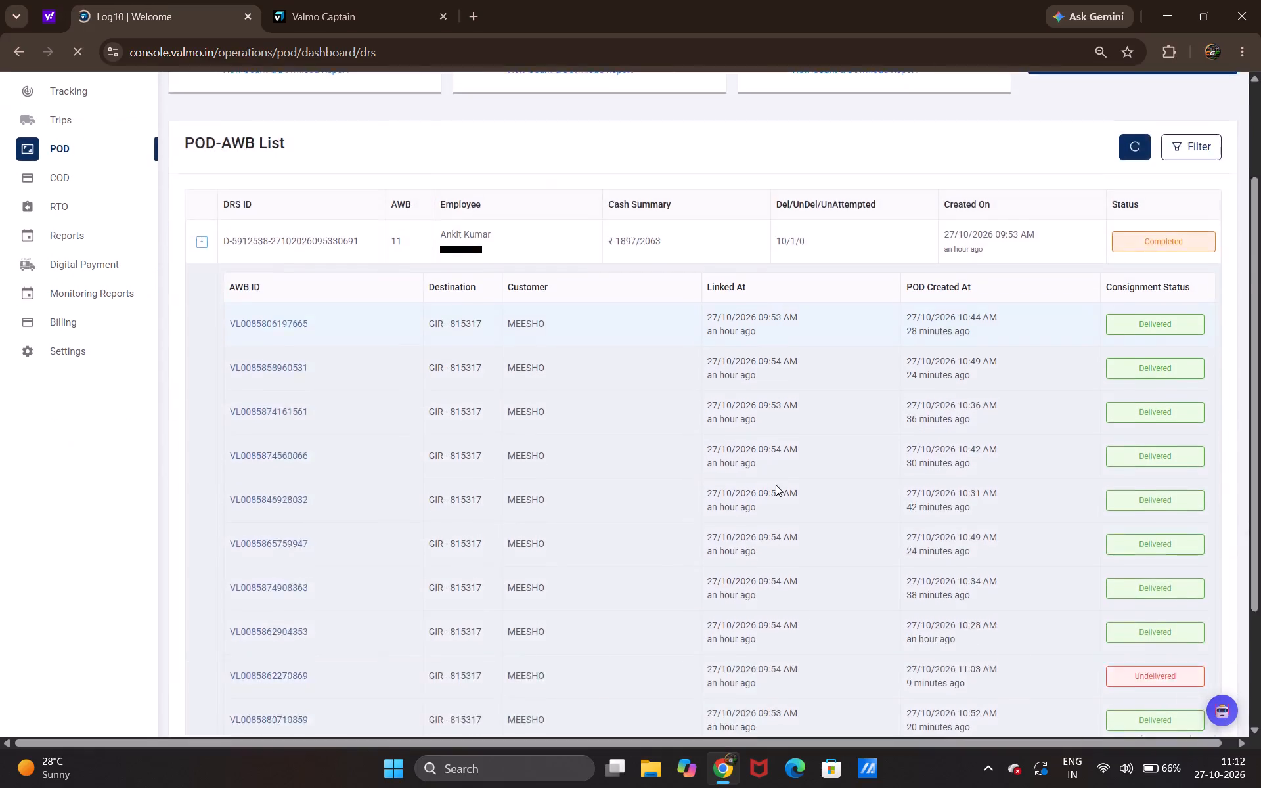
scroll(776, 485, down, 1)
scroll(858, 485, down, 1)
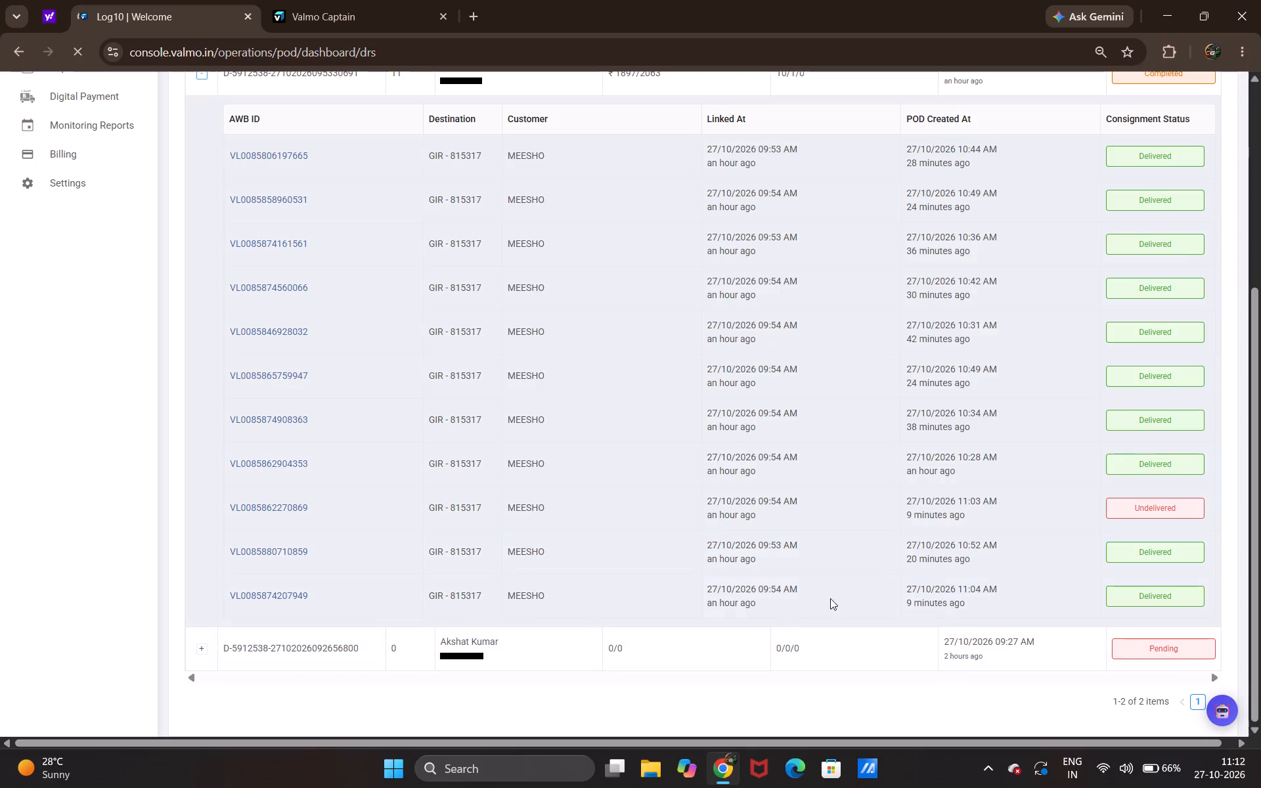
right_click(597, 510)
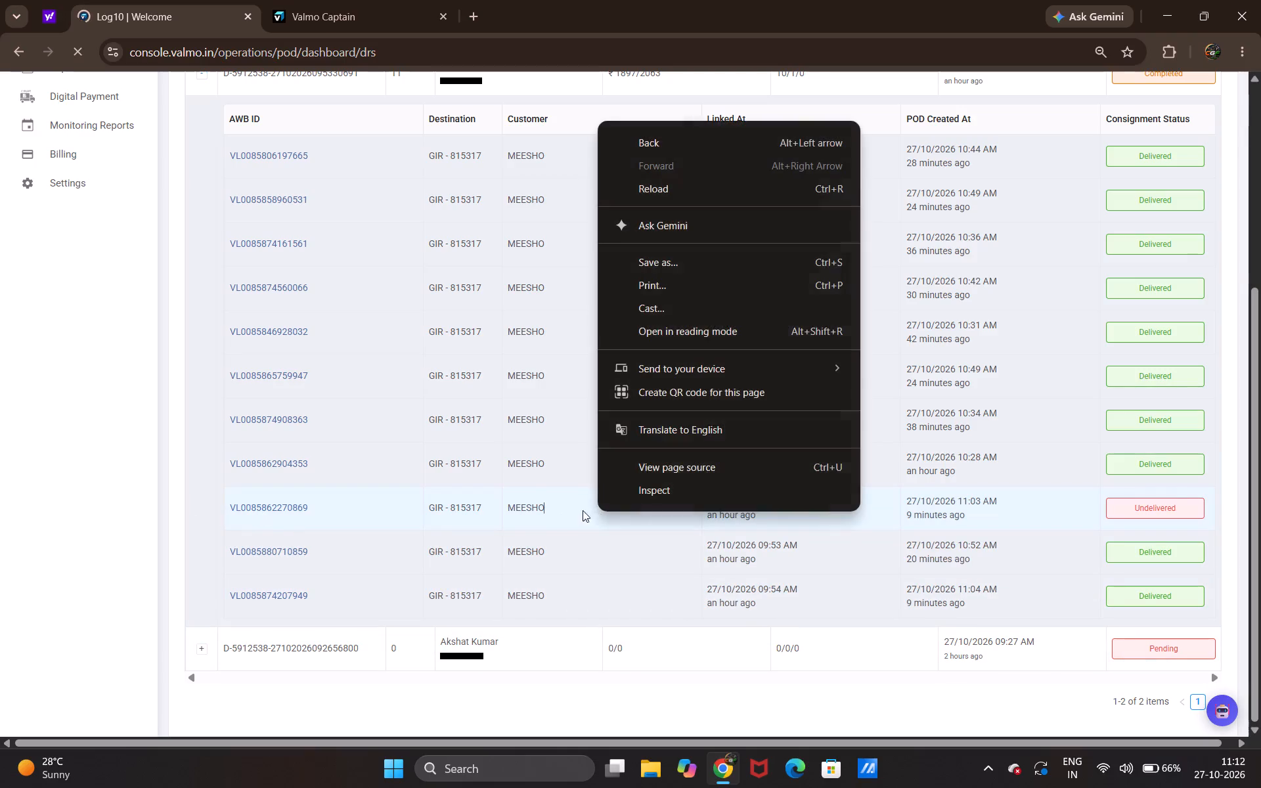
click(533, 512)
click(295, 507)
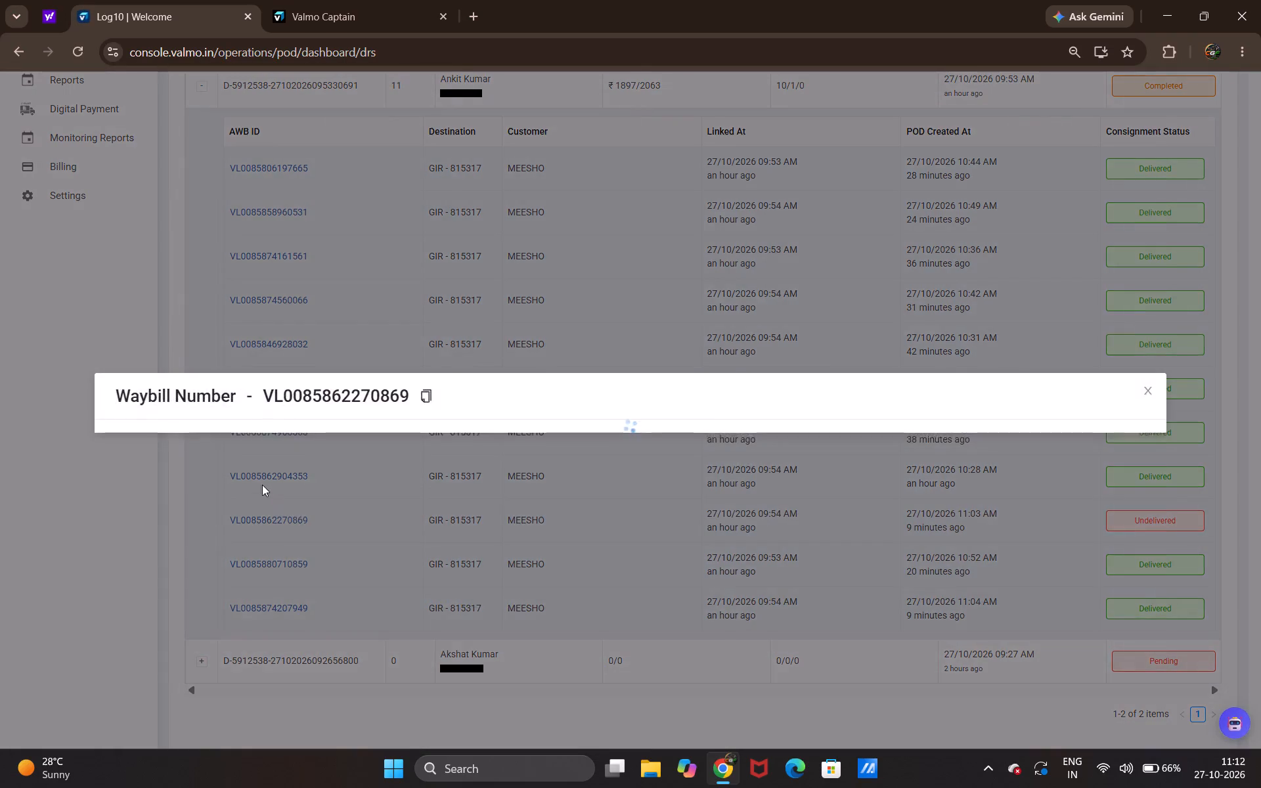
click(1145, 152)
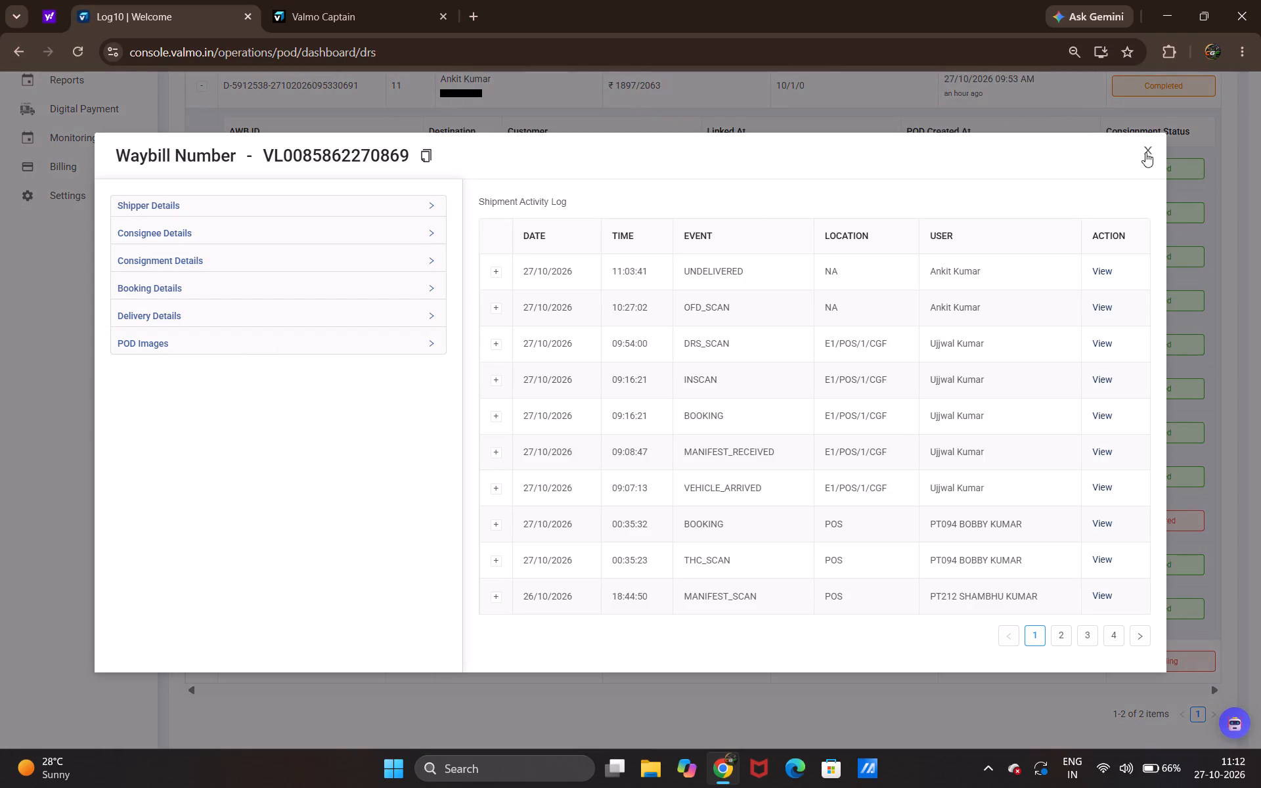
scroll(1090, 393, down, 5)
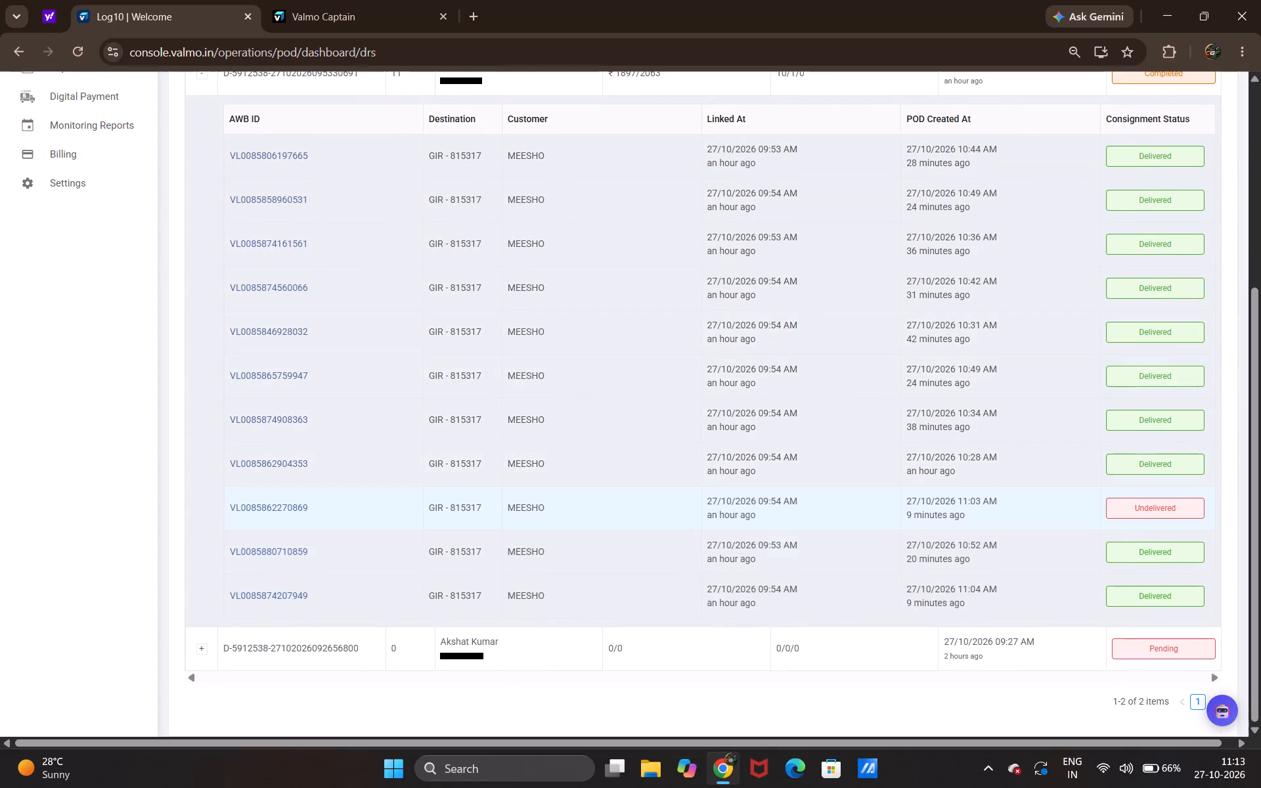
click(292, 508)
click(160, 324)
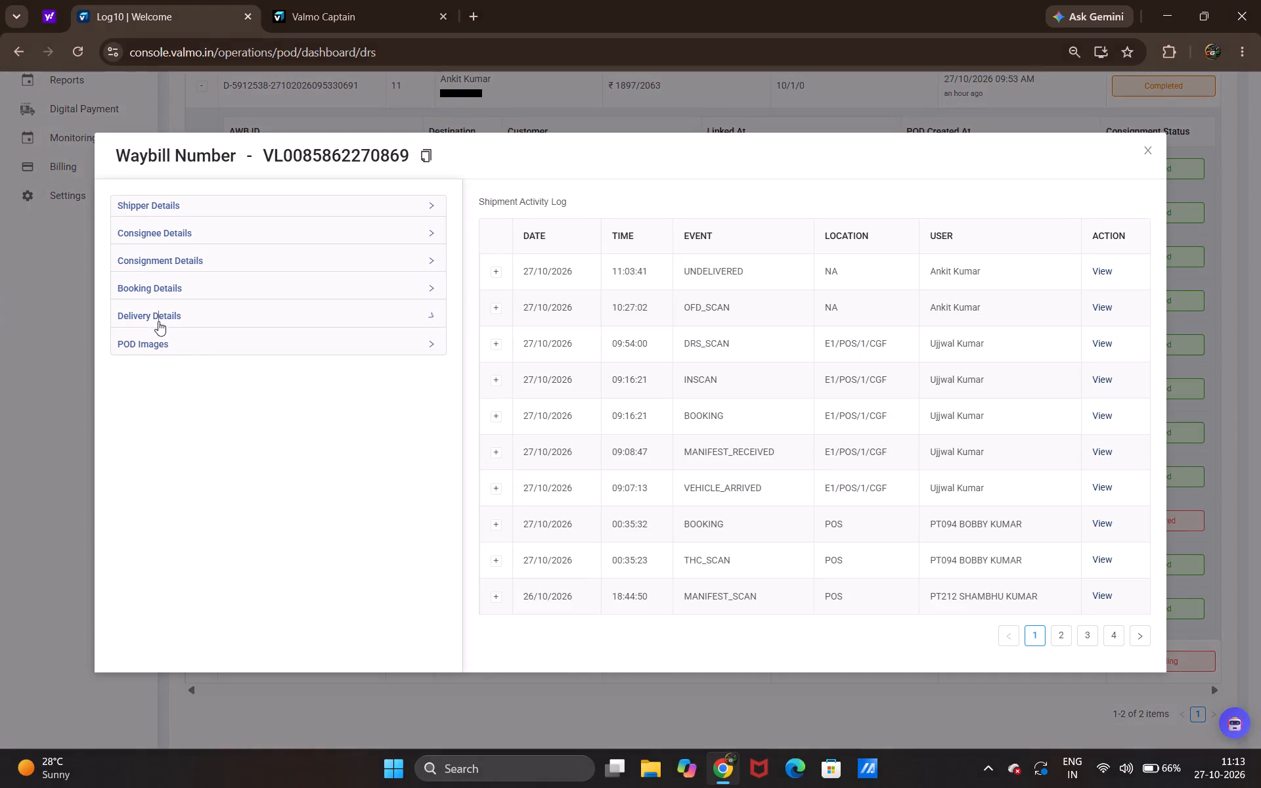
click(180, 282)
click(183, 257)
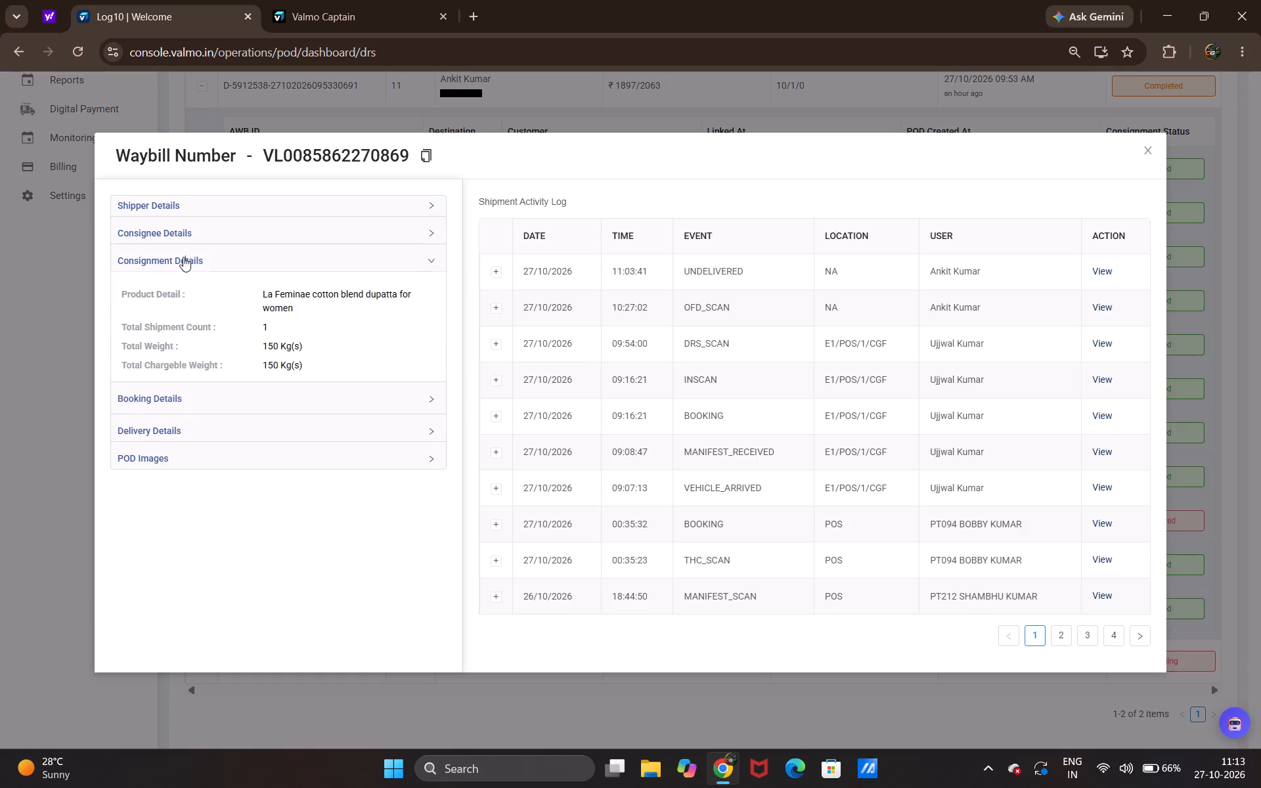
click(188, 234)
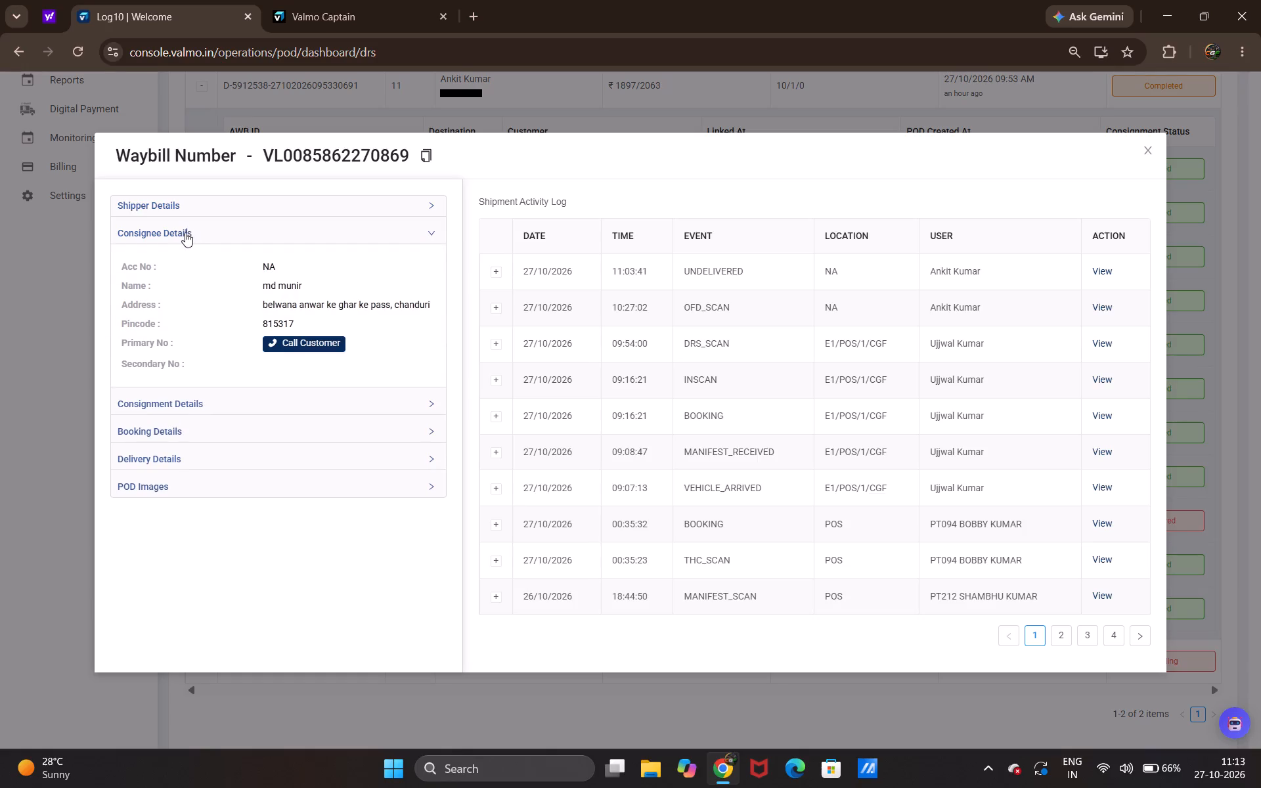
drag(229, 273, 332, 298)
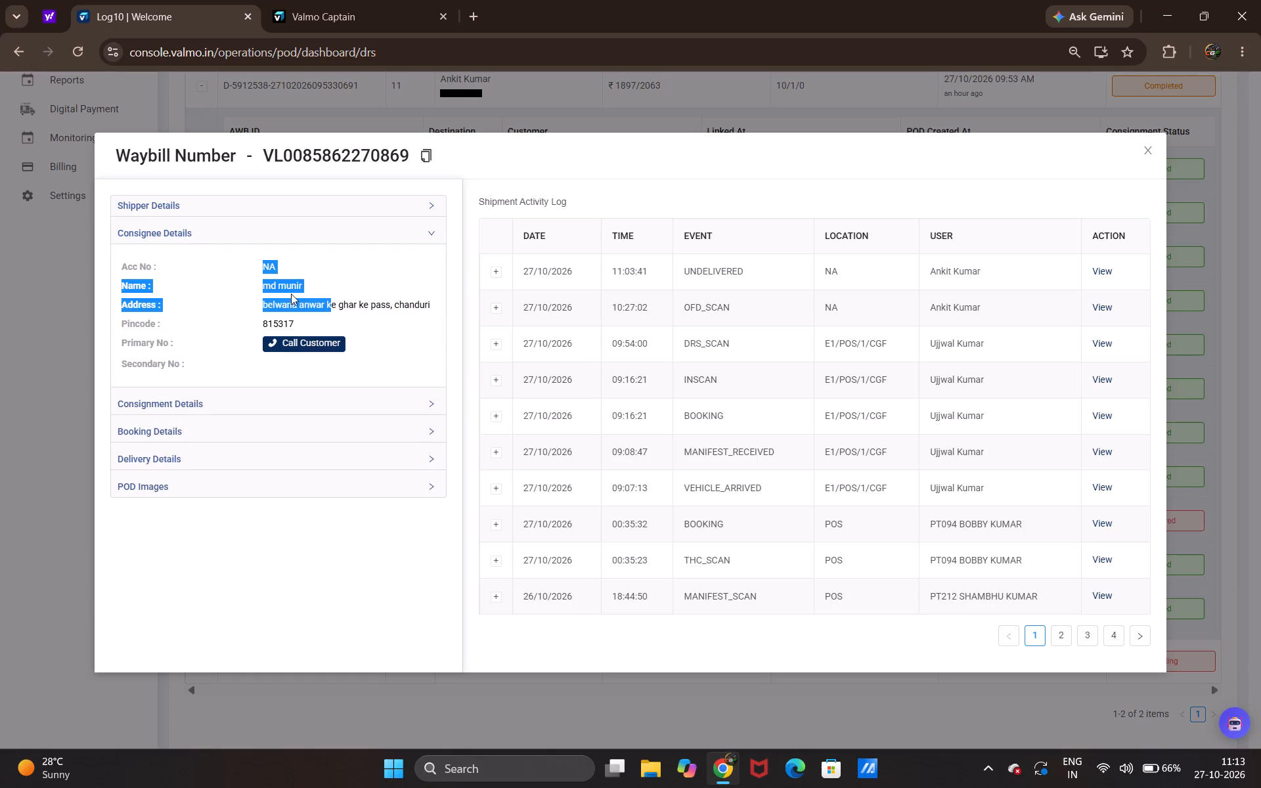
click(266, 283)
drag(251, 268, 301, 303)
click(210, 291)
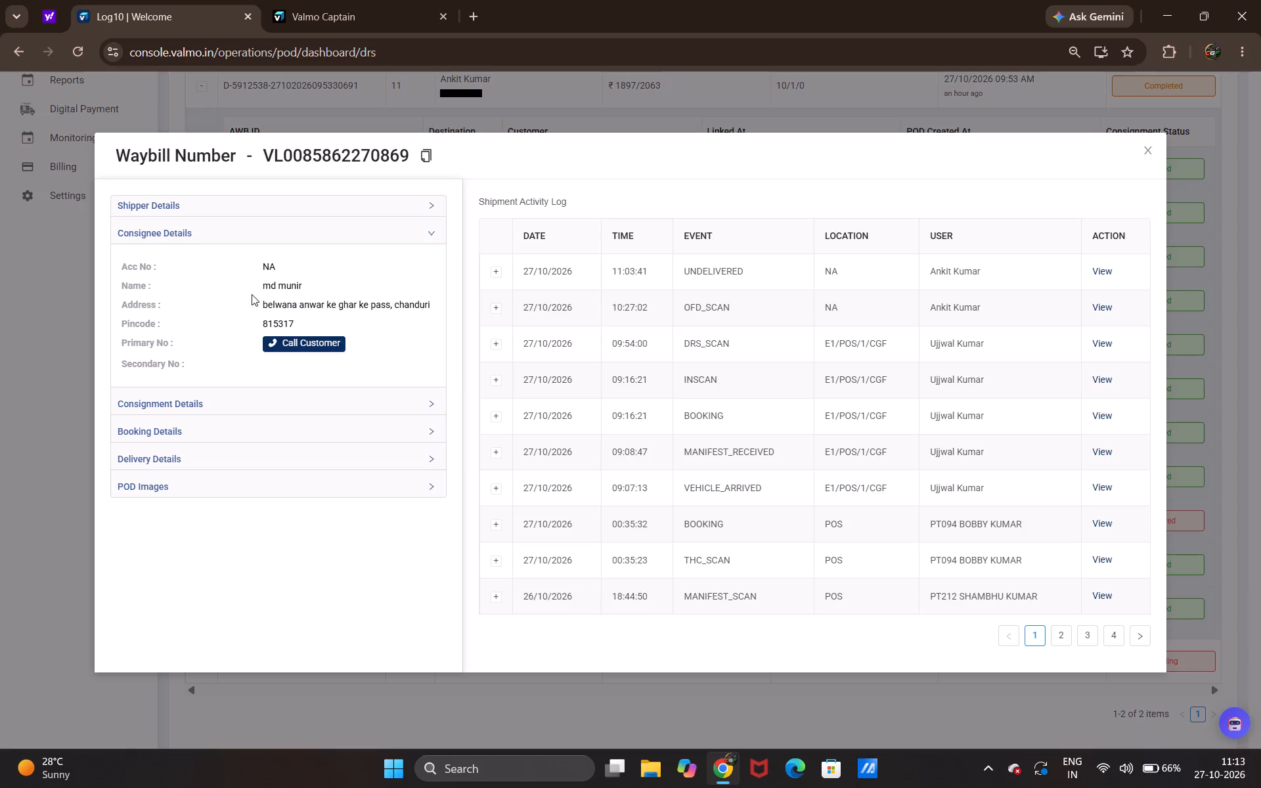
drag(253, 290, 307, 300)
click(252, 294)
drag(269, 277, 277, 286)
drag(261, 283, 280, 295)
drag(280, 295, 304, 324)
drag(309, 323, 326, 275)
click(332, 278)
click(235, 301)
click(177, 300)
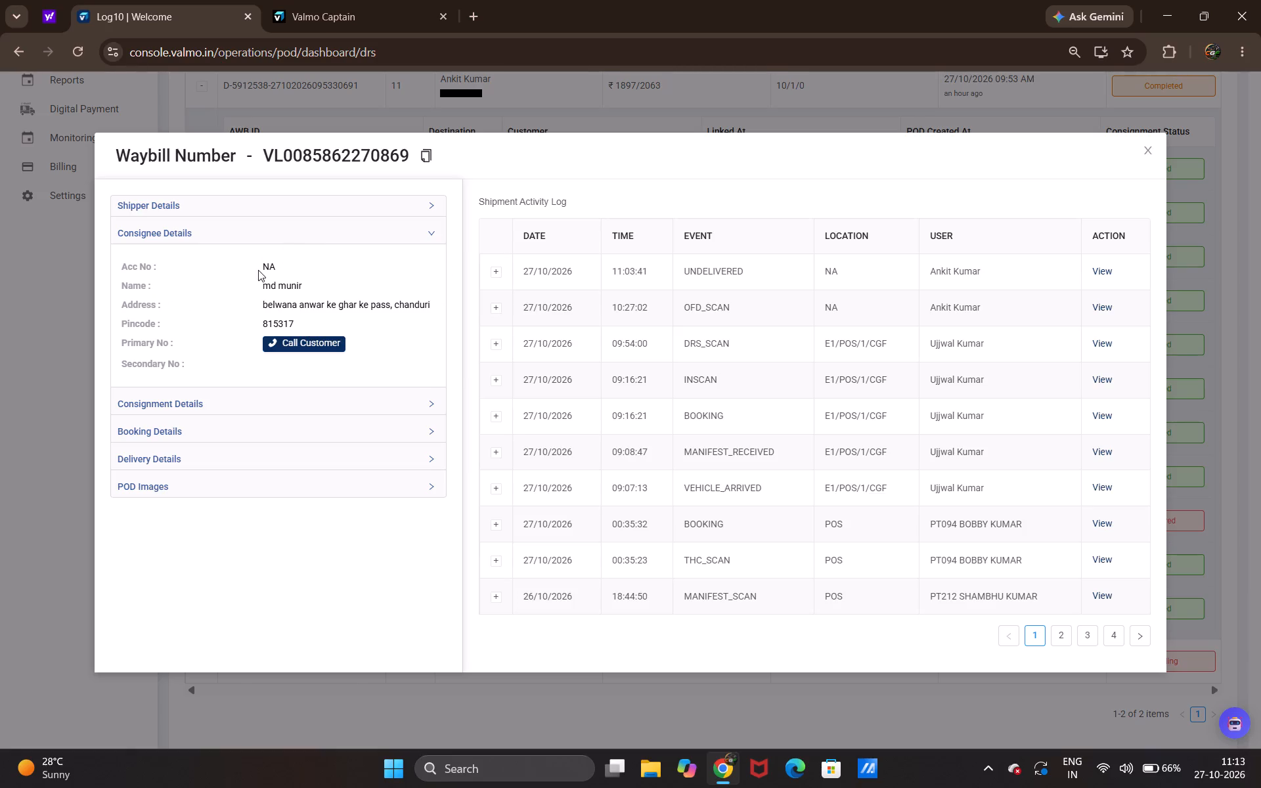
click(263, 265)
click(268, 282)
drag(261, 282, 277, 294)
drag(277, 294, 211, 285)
Check the DRS report in the other browser tab, returning to close the waybill details.
click(297, 21)
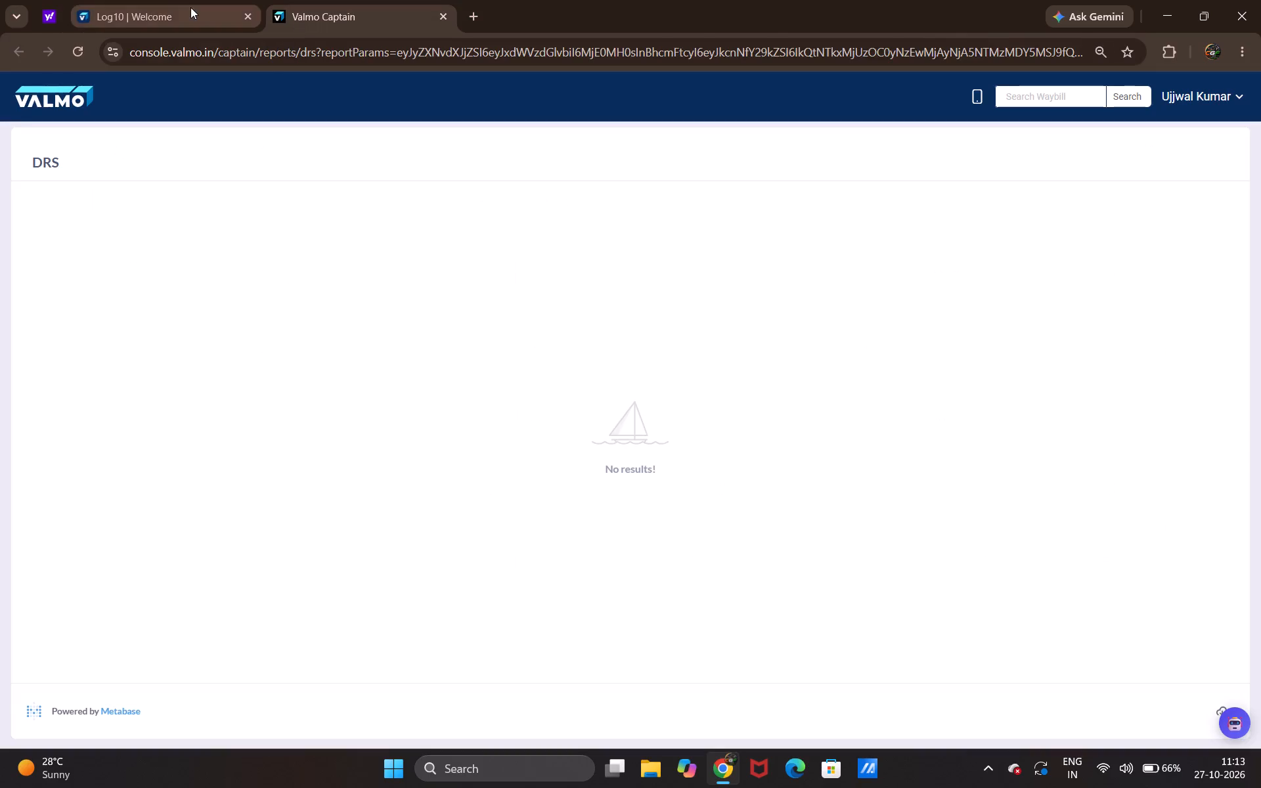
click(190, 7)
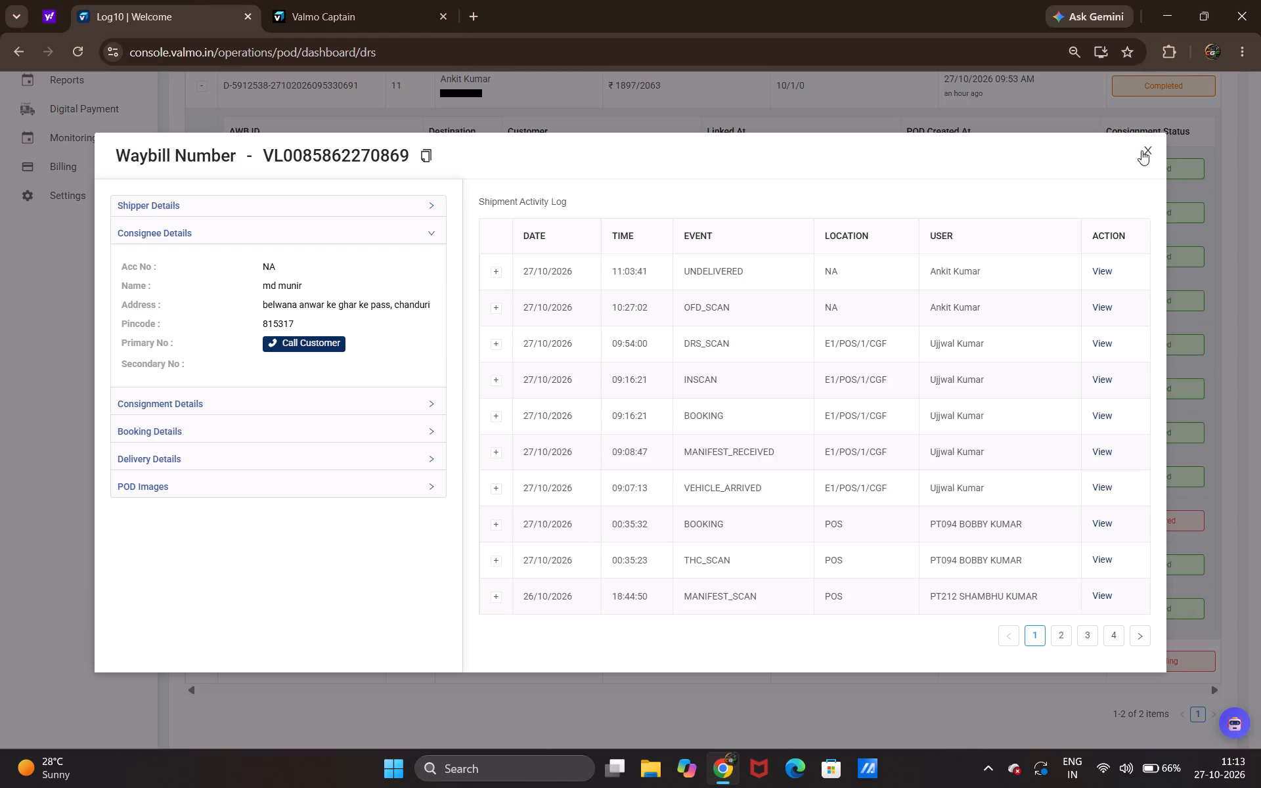
click(1141, 150)
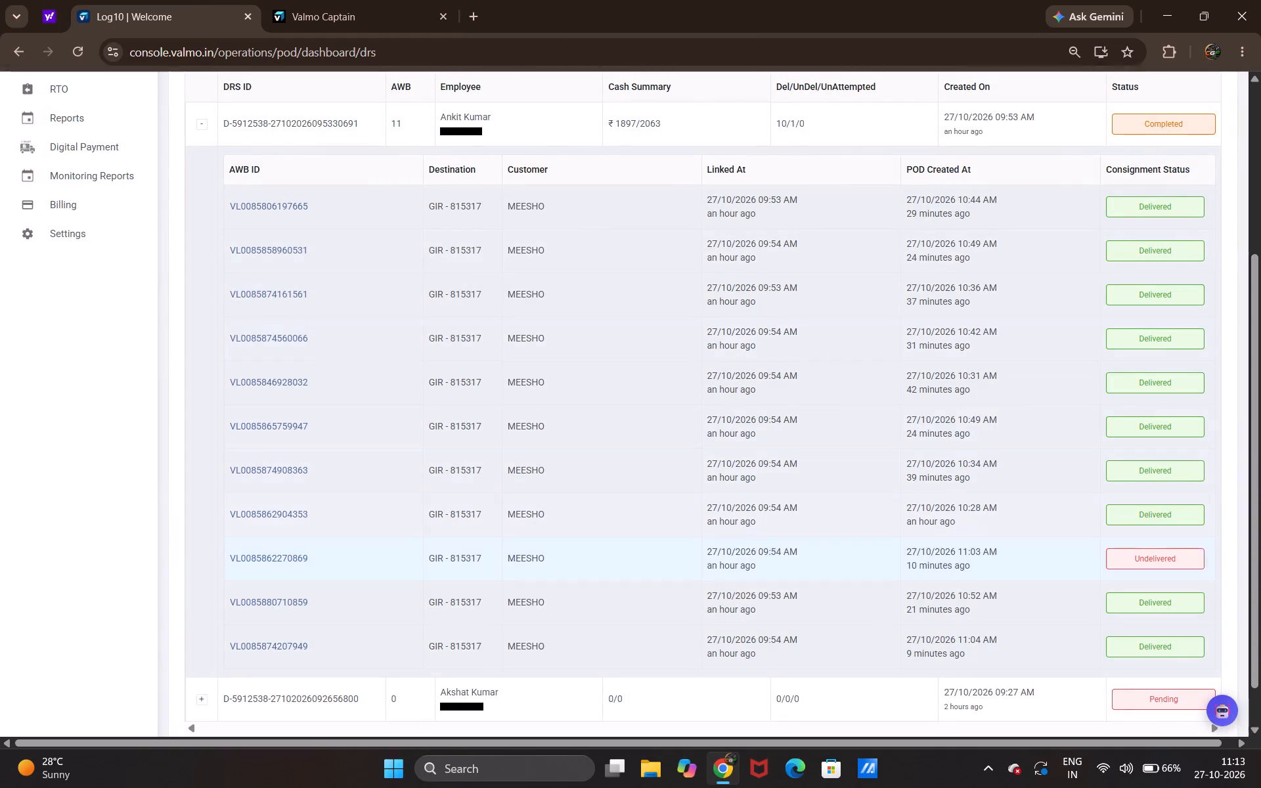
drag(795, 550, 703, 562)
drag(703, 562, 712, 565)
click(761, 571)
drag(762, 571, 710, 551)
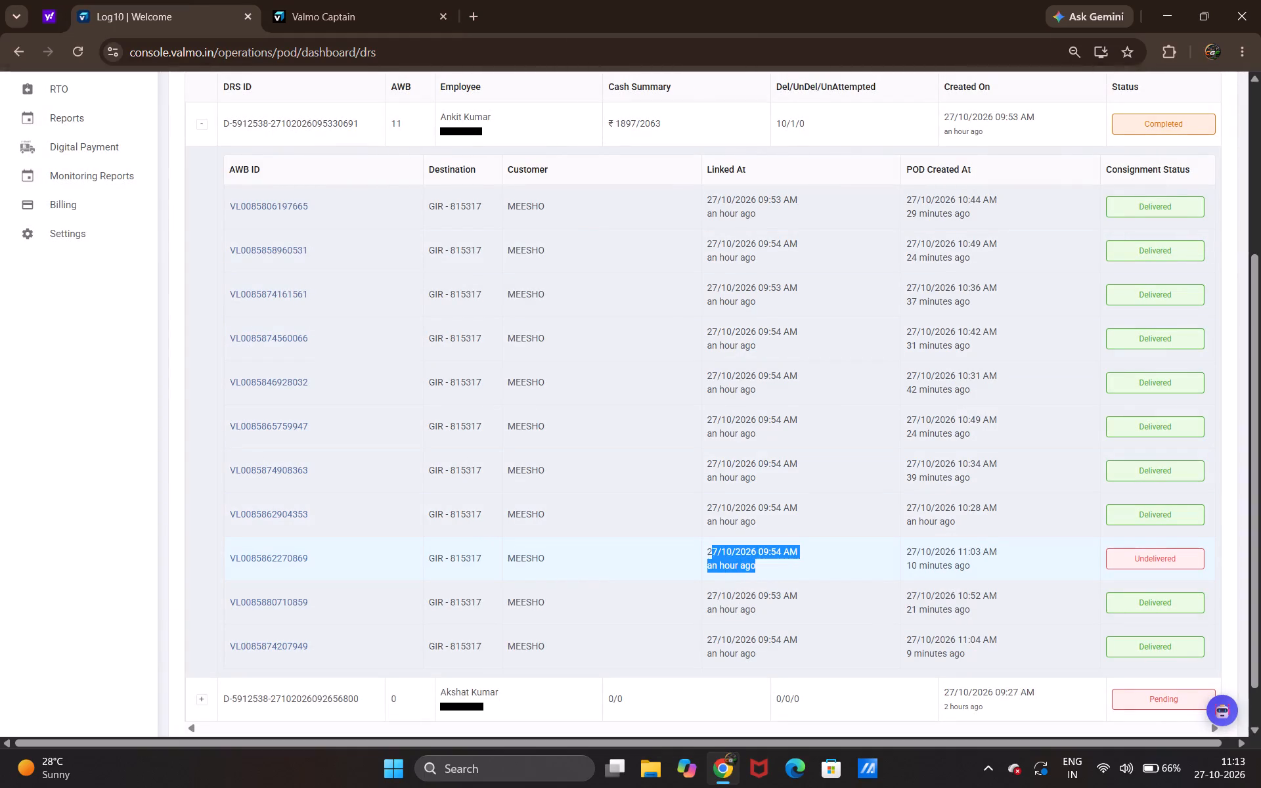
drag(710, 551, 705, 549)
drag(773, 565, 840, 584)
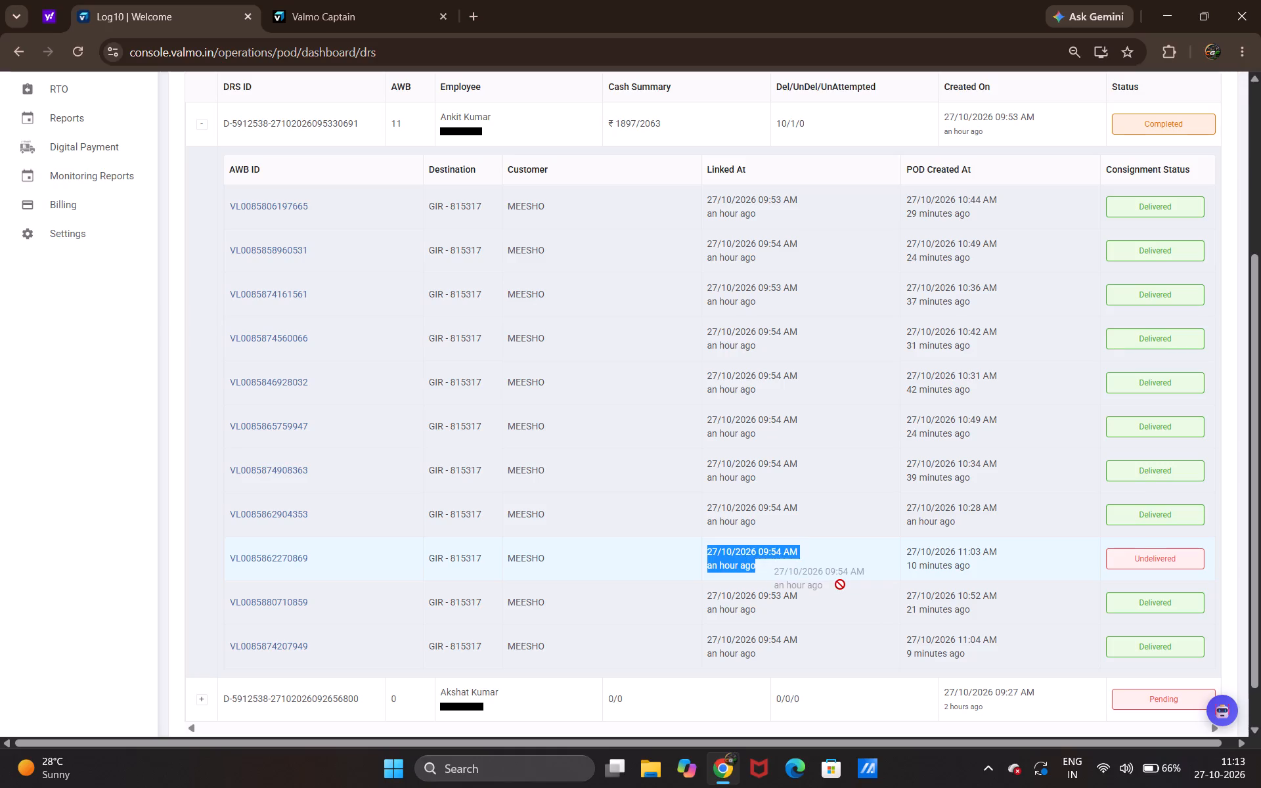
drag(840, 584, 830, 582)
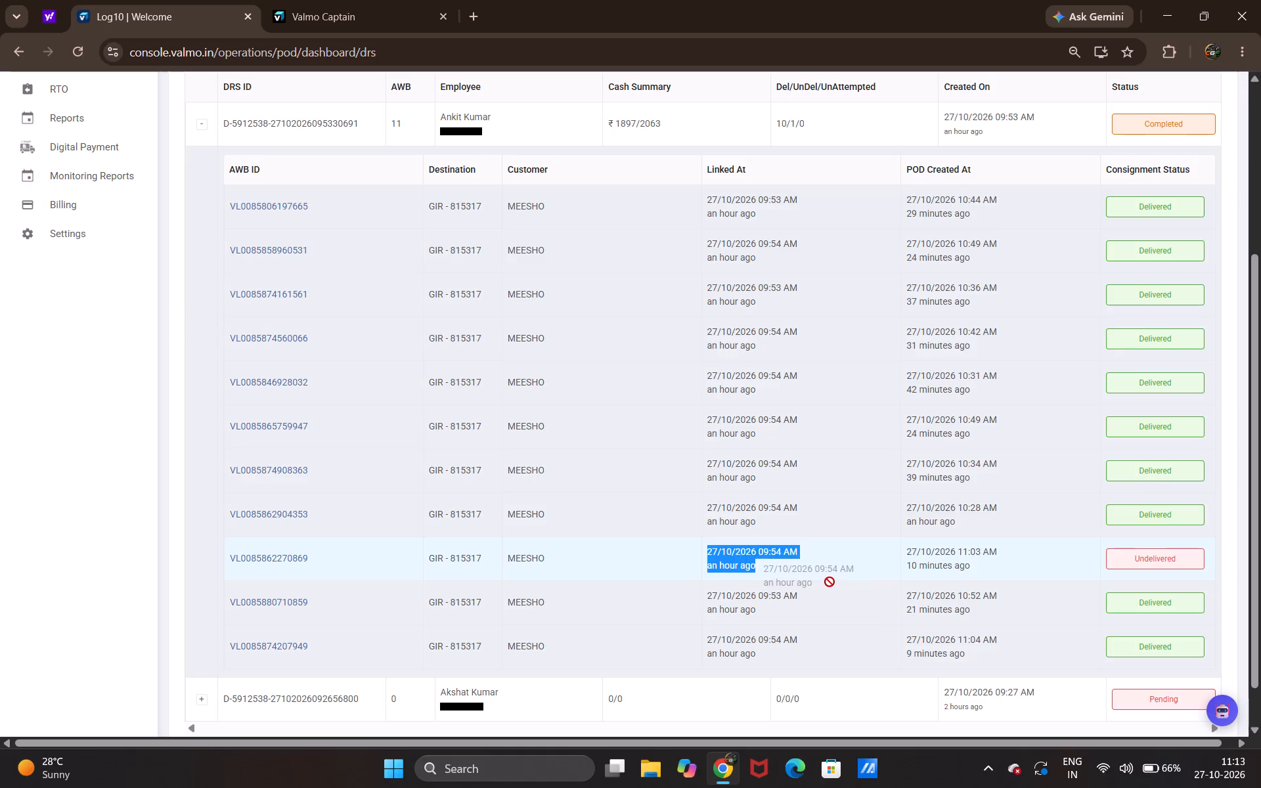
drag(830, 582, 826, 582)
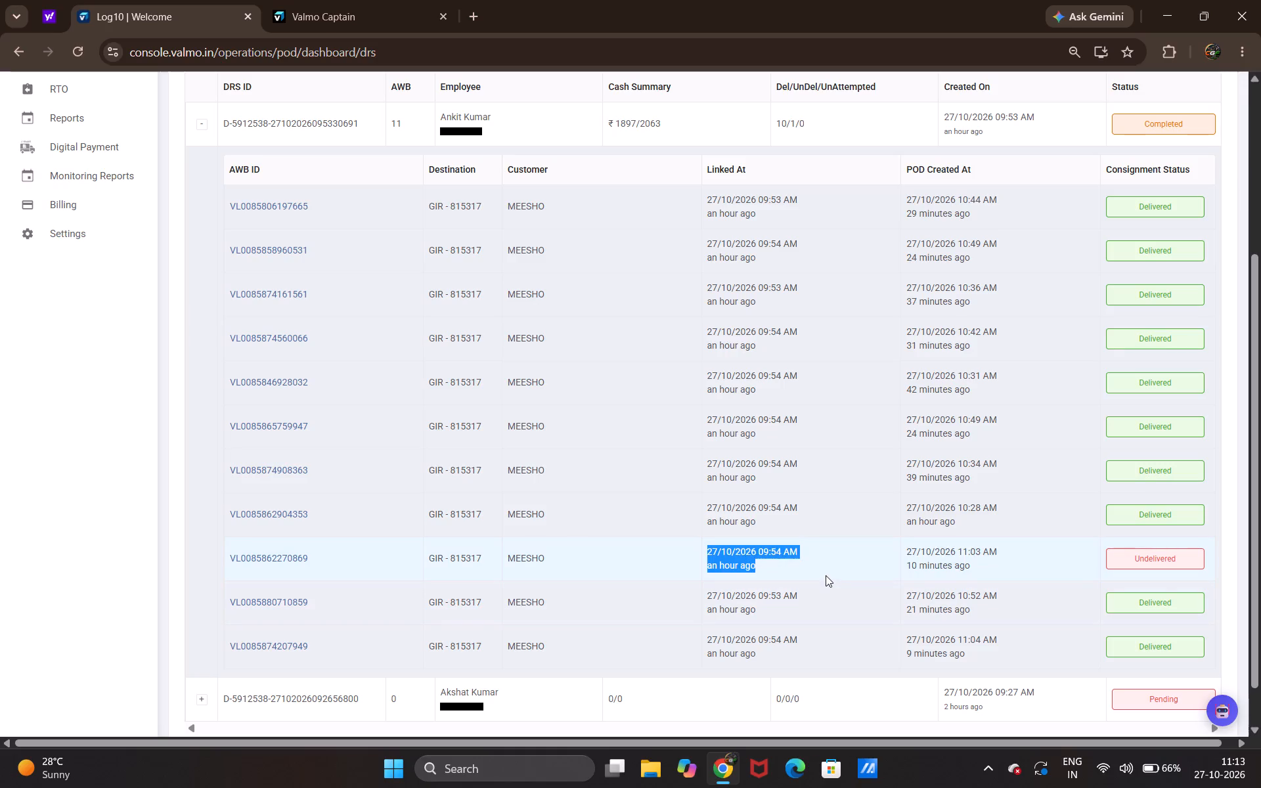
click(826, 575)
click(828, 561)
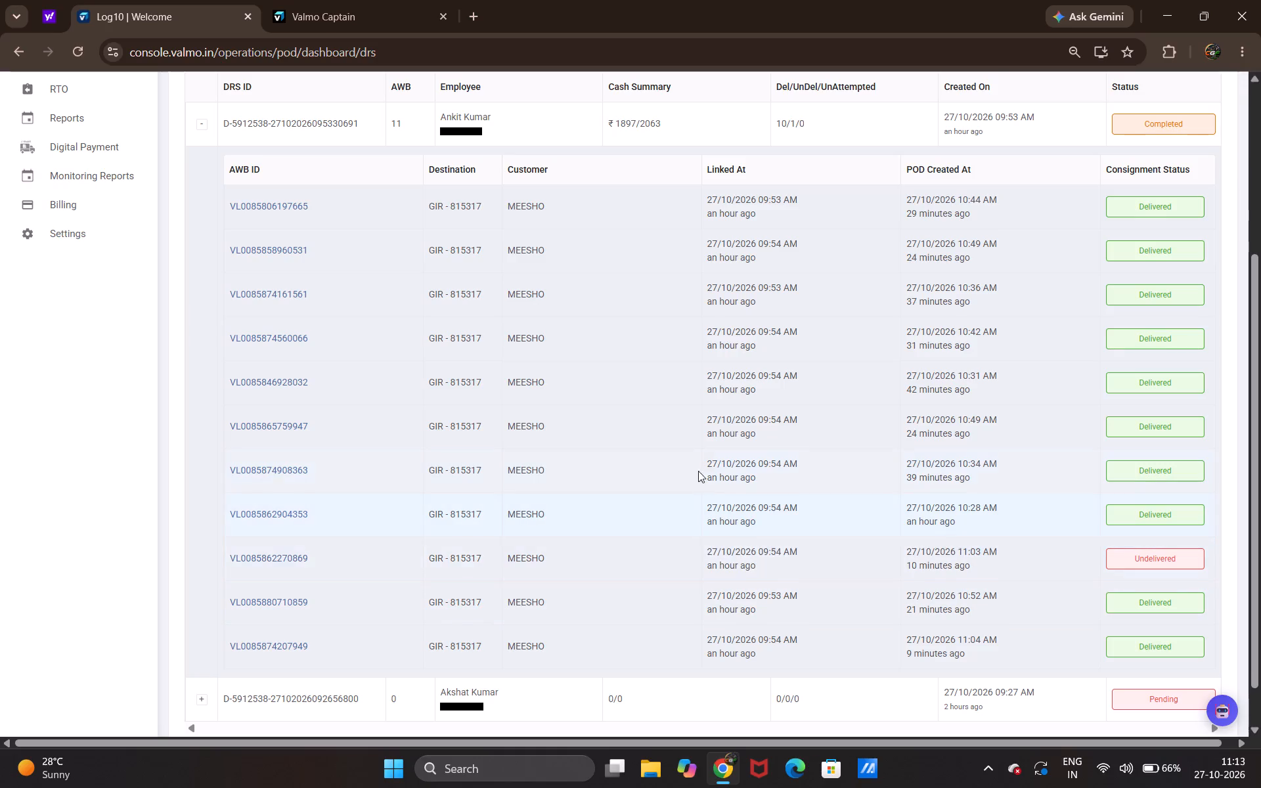
scroll(746, 434, up, 5)
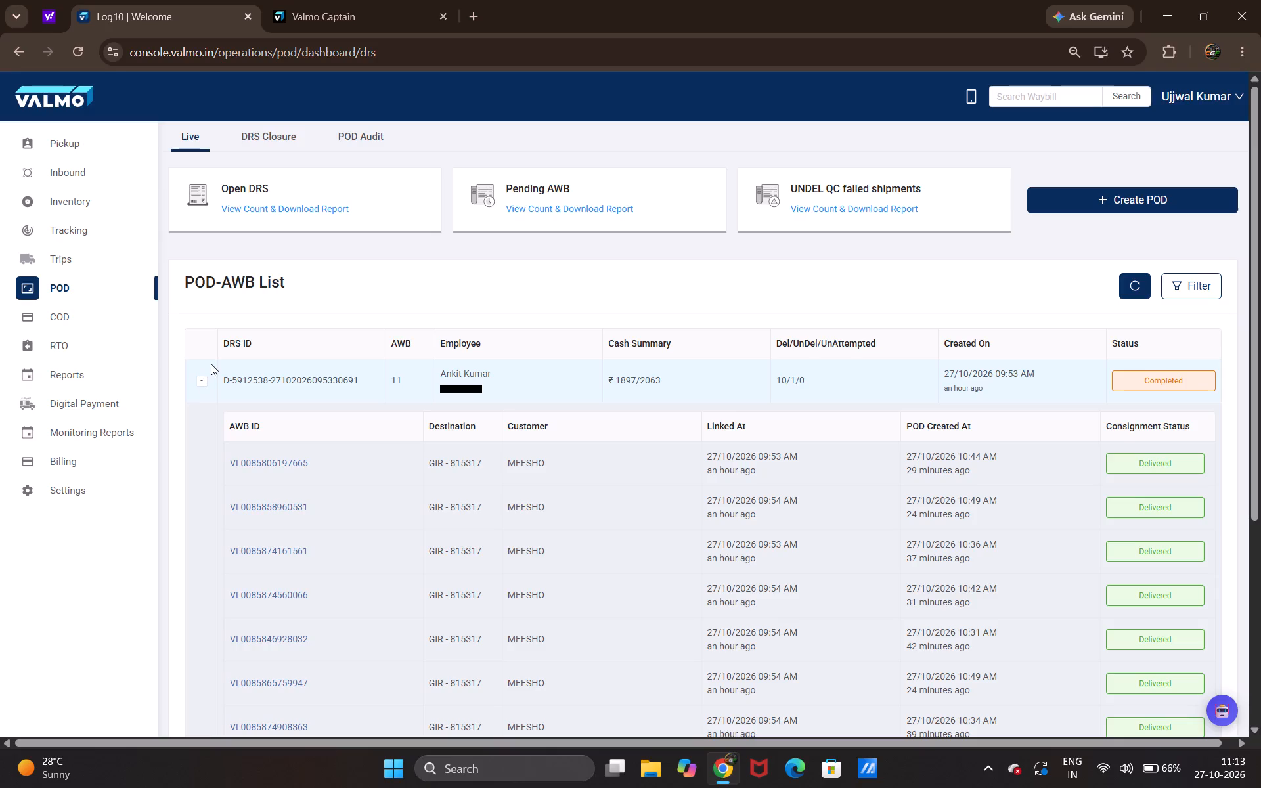
click(200, 386)
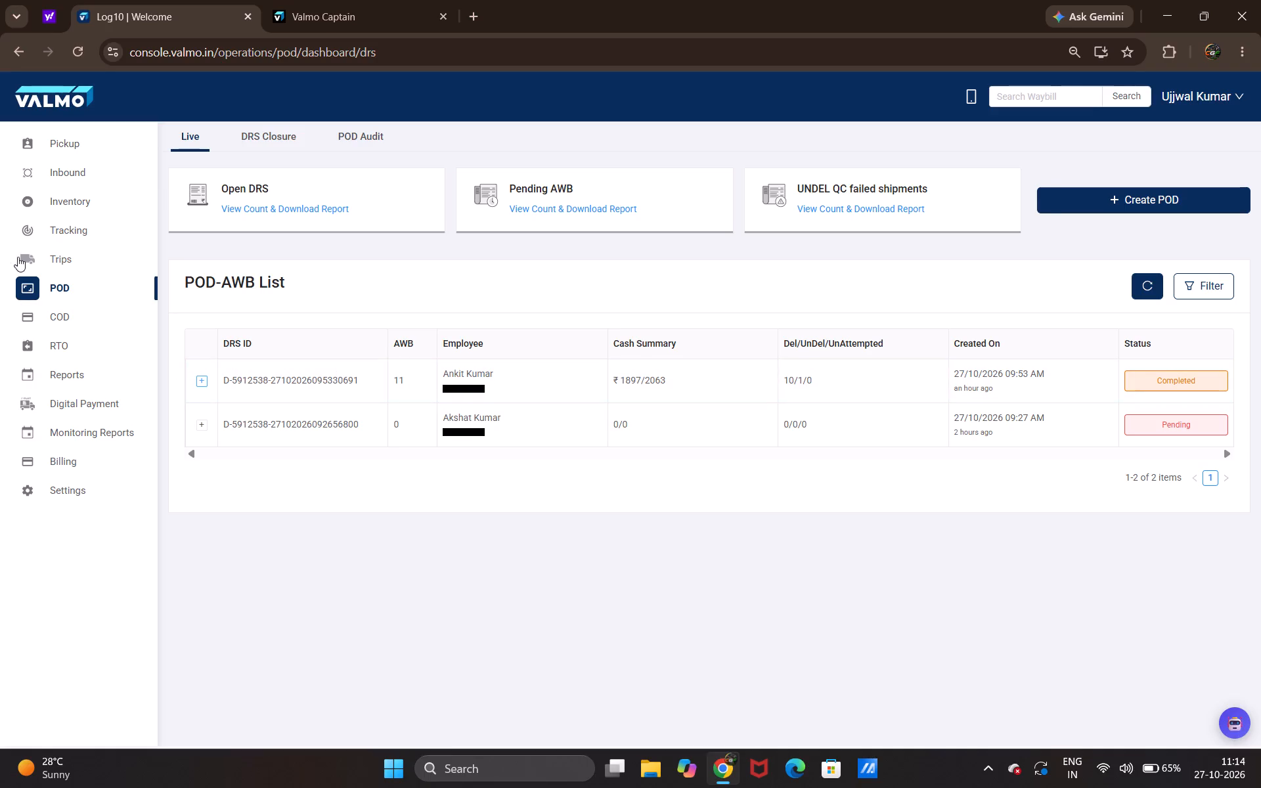
click(77, 234)
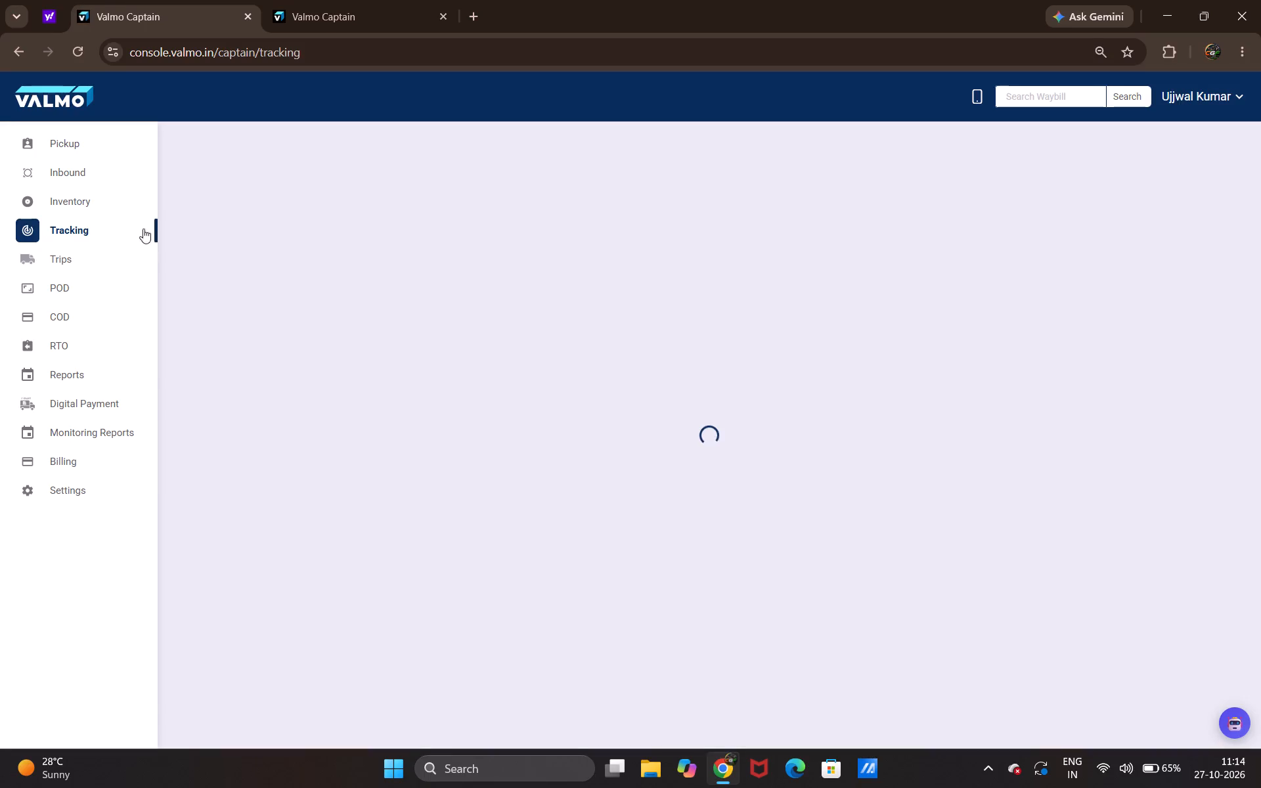
click(543, 279)
click(579, 255)
right_click(579, 255)
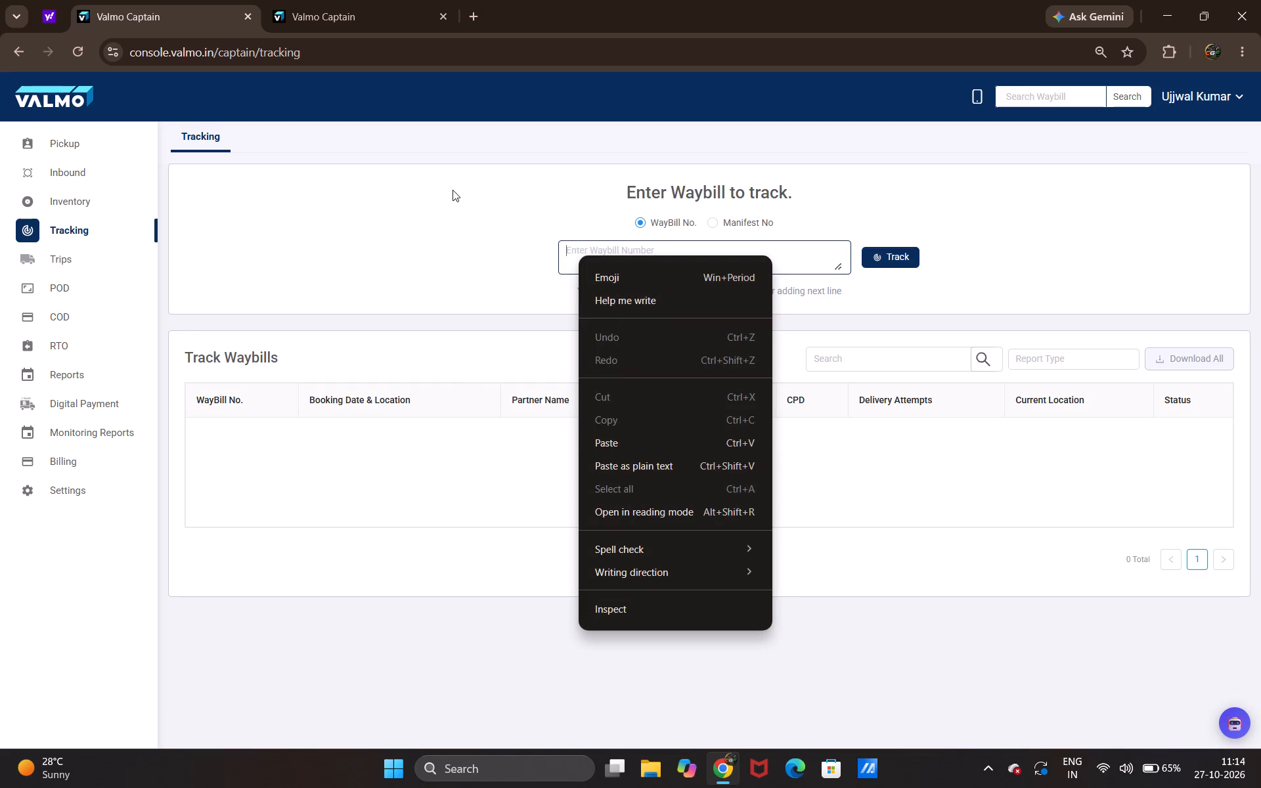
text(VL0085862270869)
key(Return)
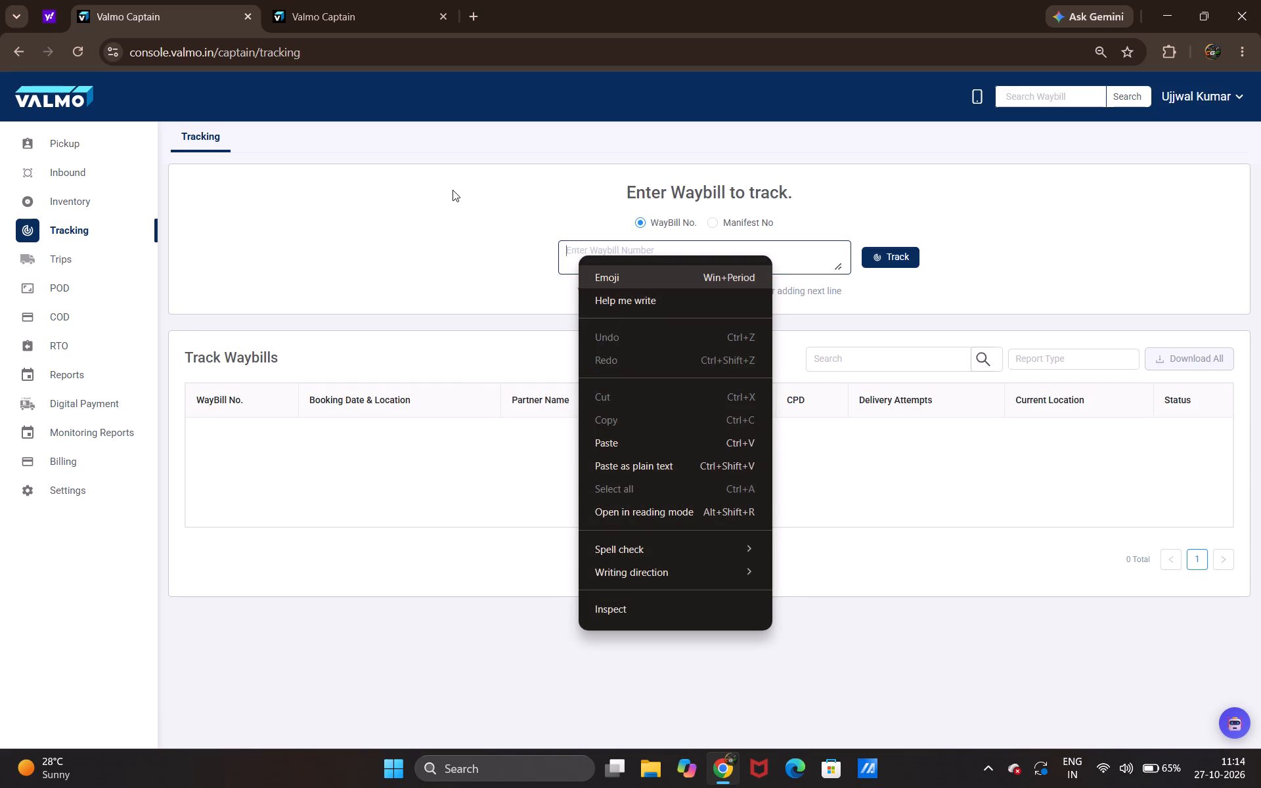
click(645, 240)
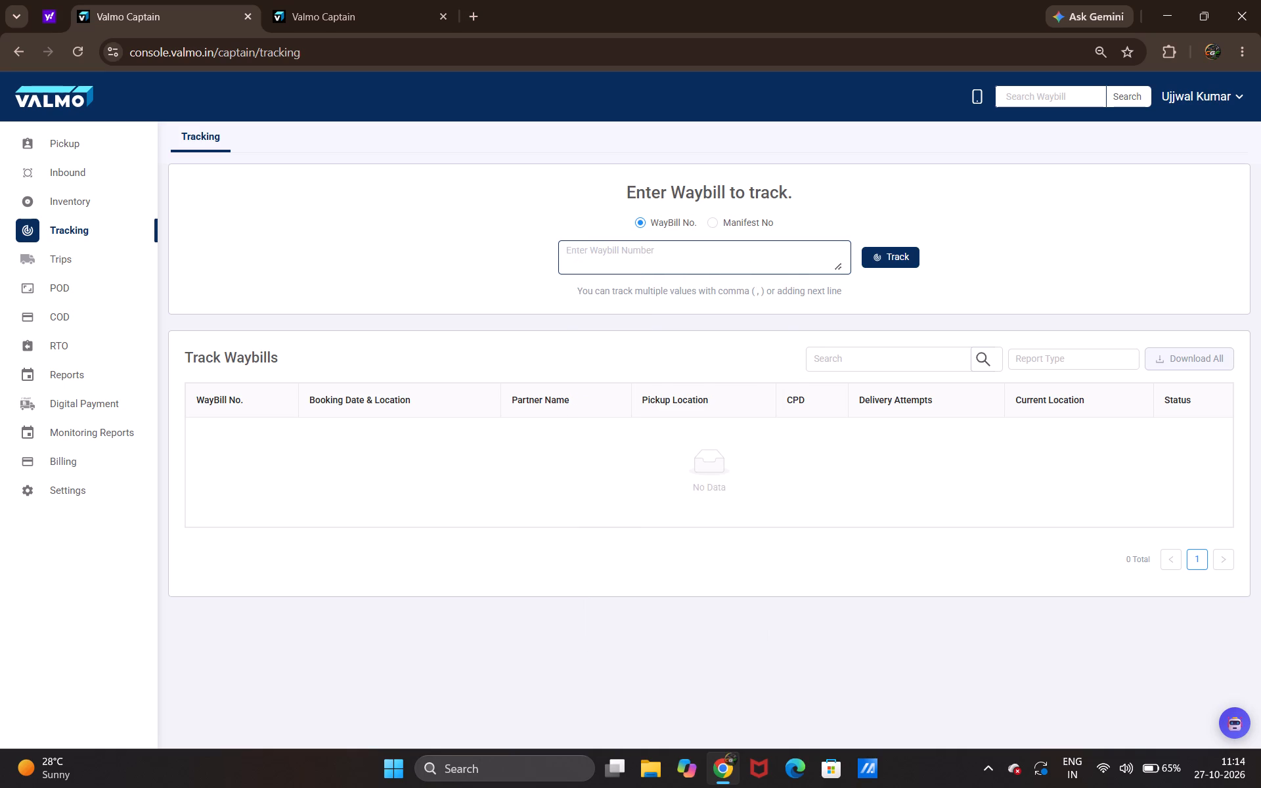
click(651, 253)
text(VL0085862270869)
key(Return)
click(881, 265)
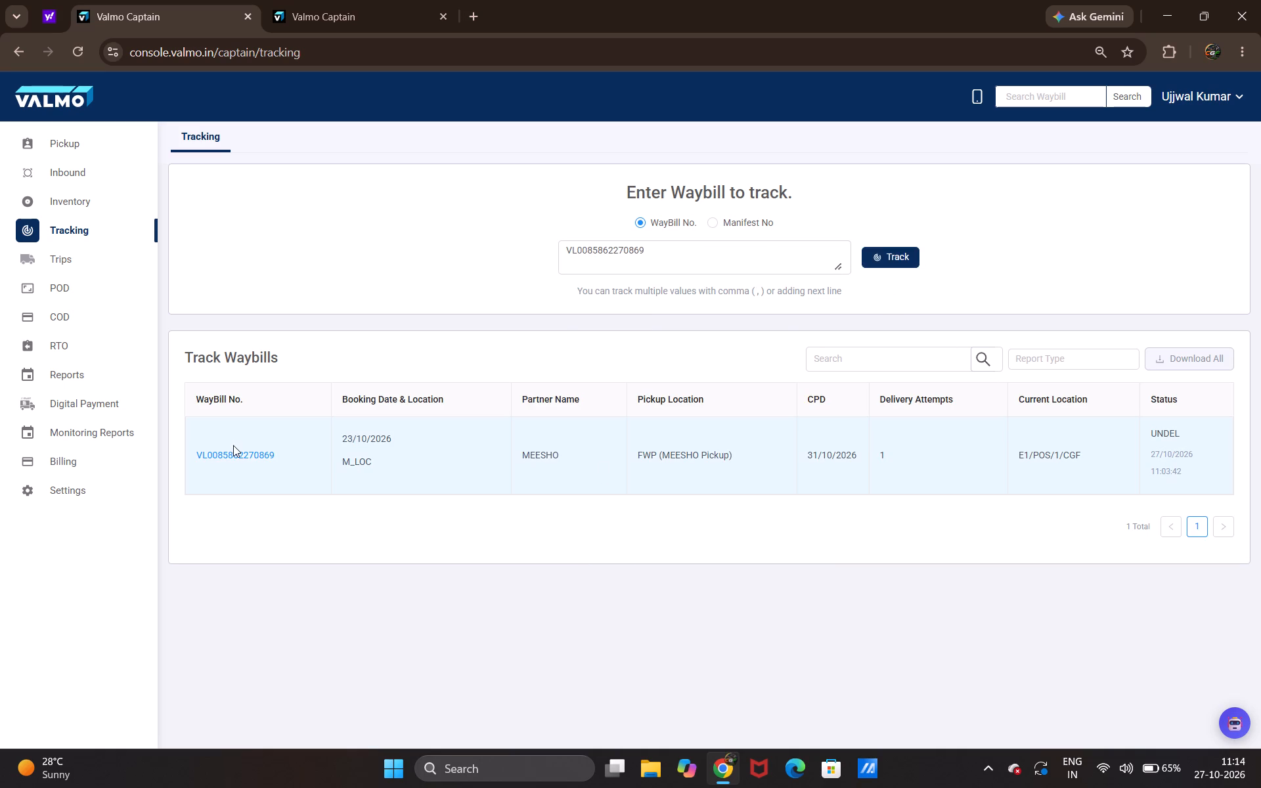
click(235, 449)
click(238, 452)
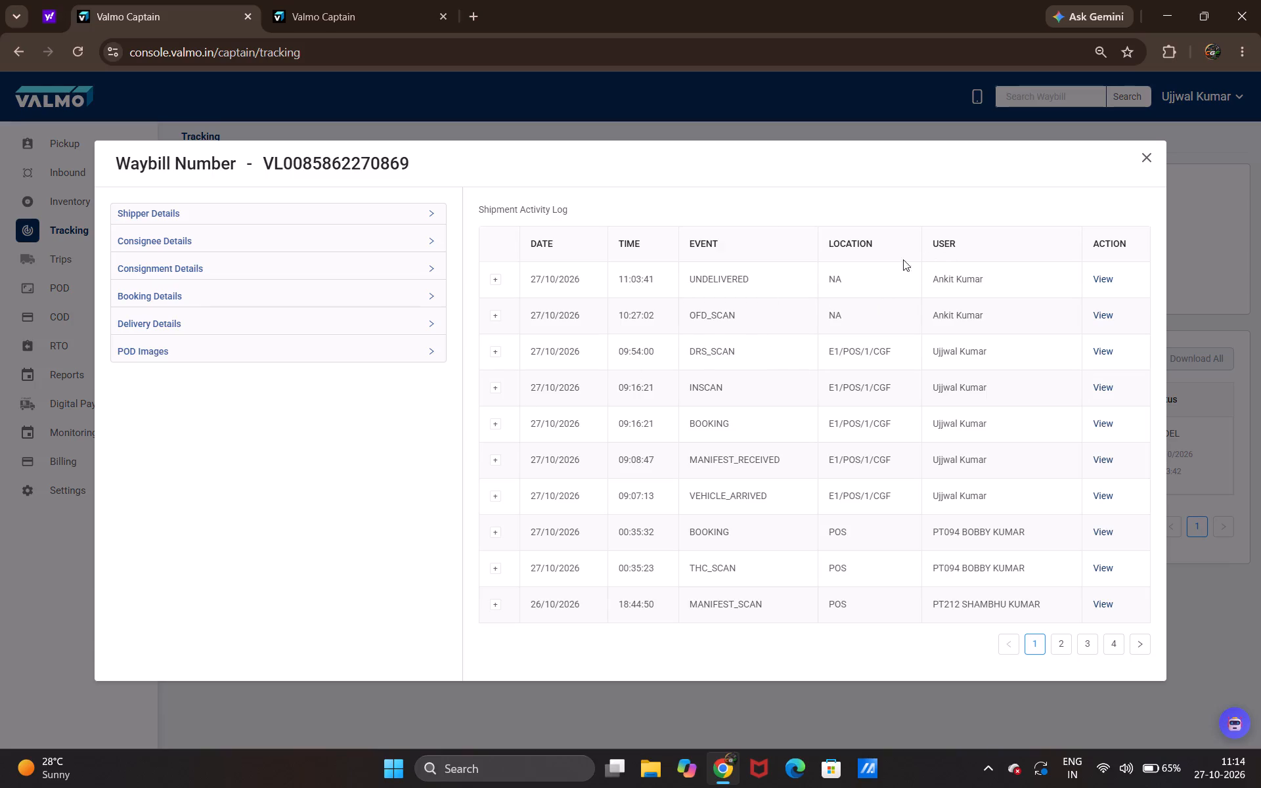
click(493, 282)
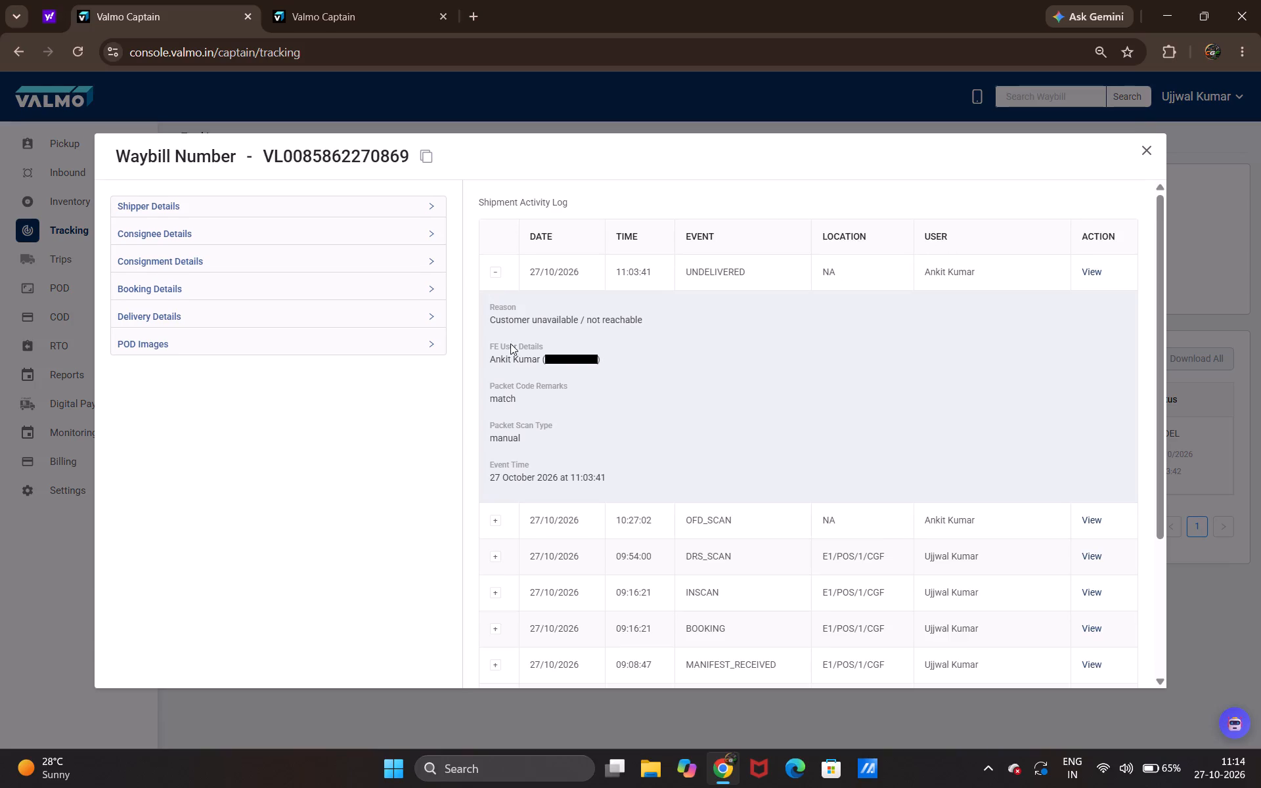
click(496, 271)
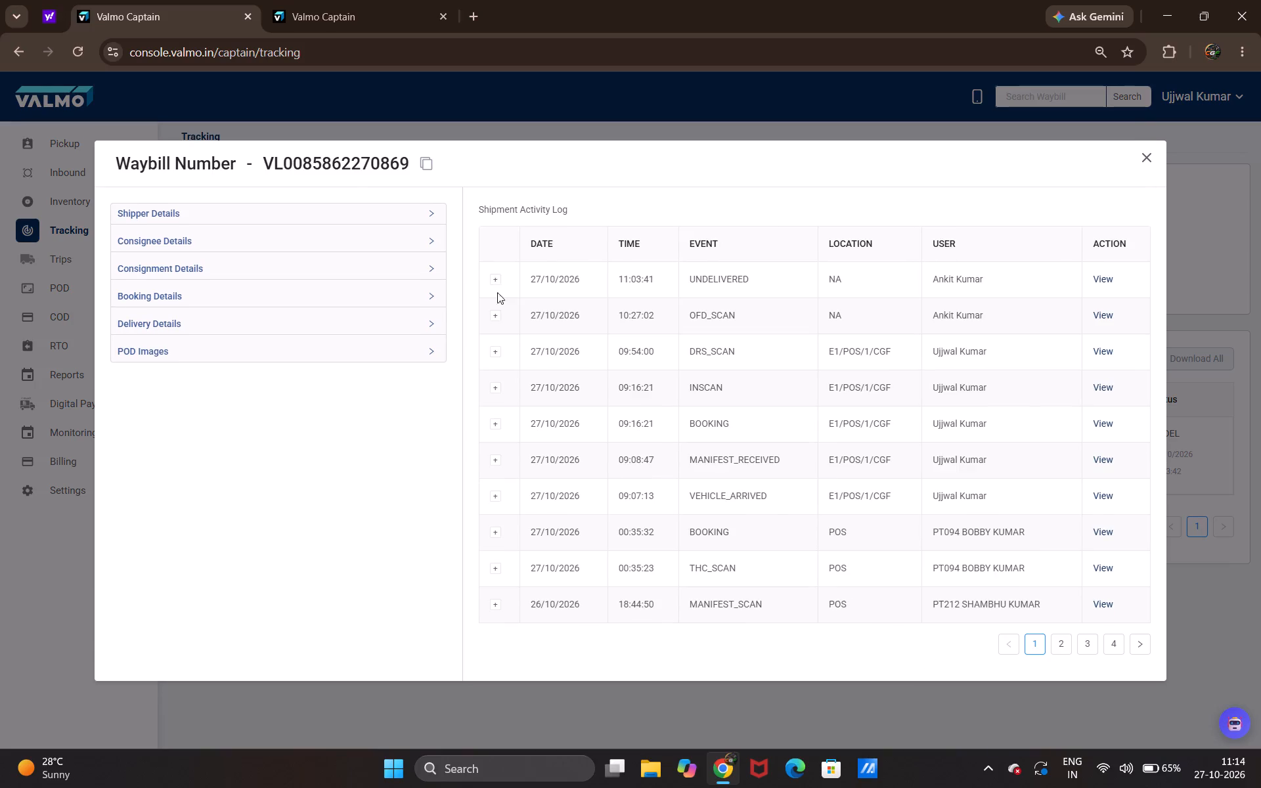
click(494, 315)
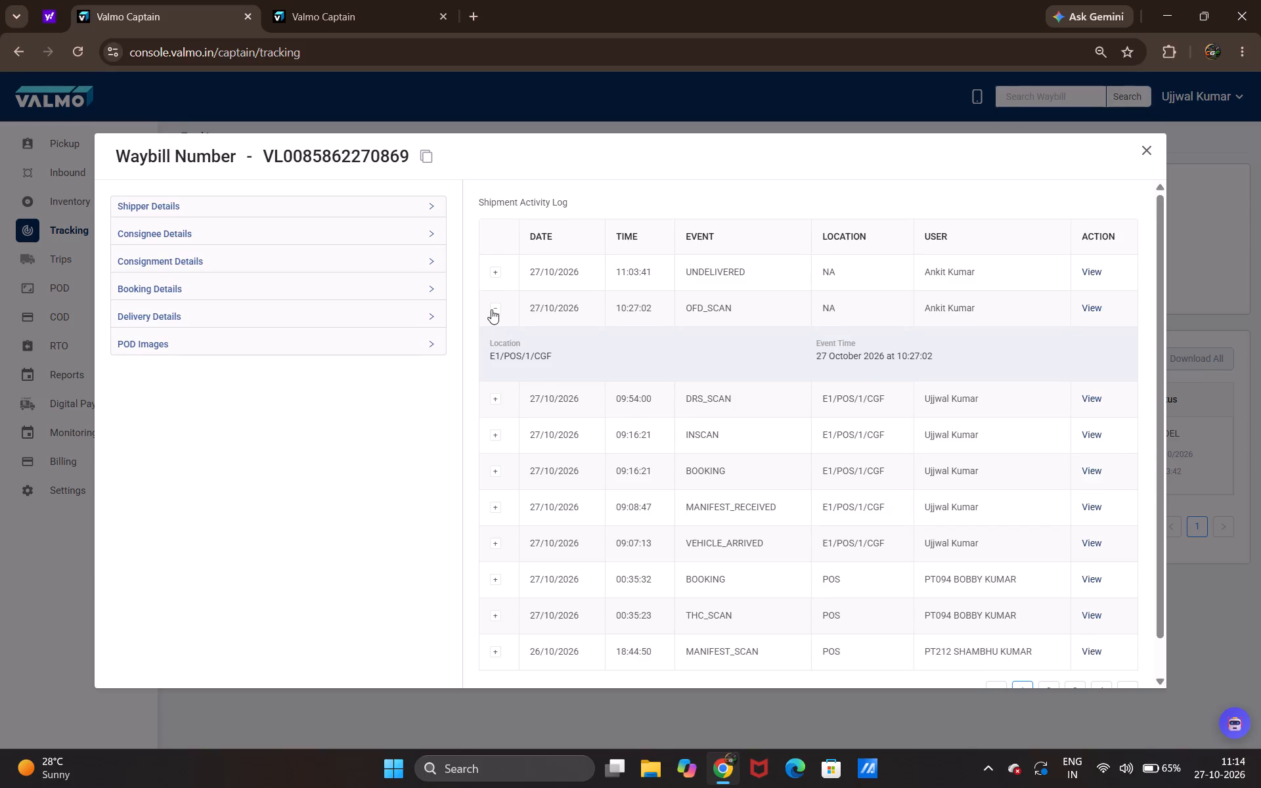
click(491, 309)
click(494, 351)
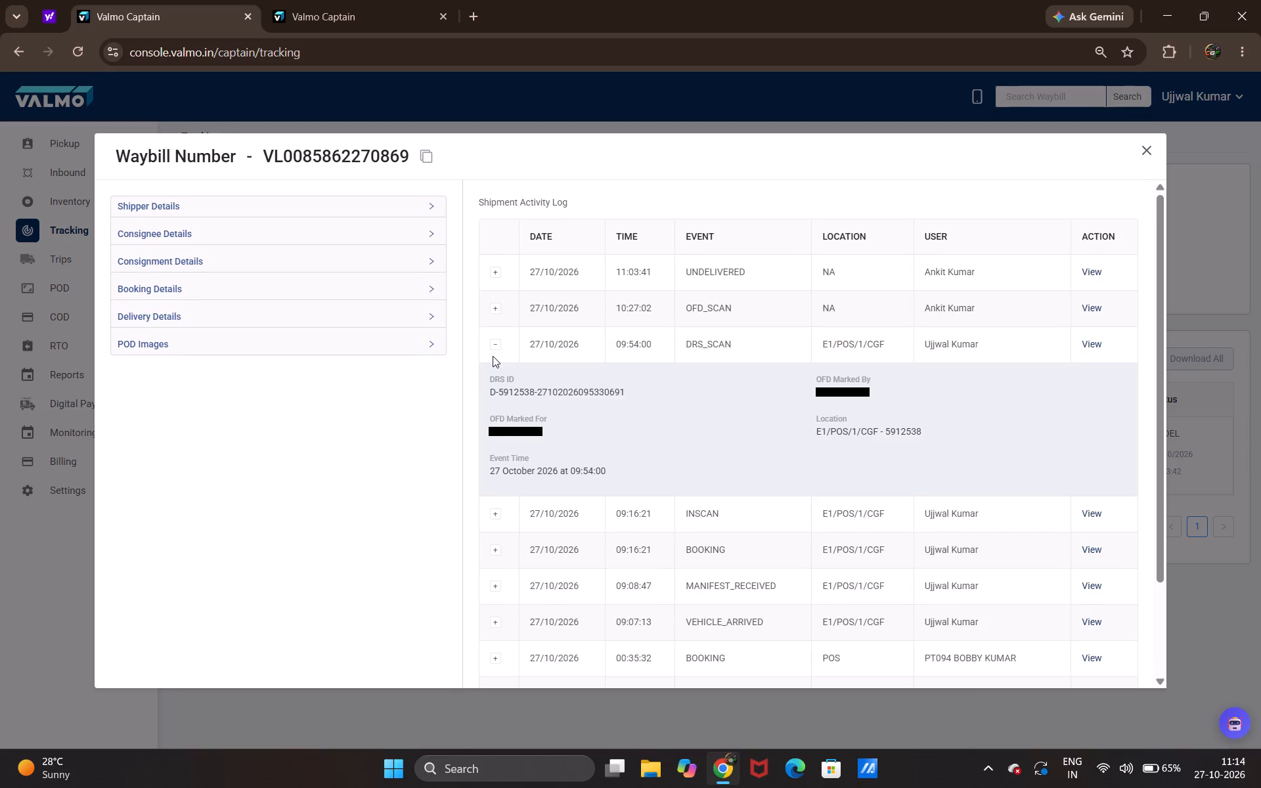
click(490, 341)
click(490, 420)
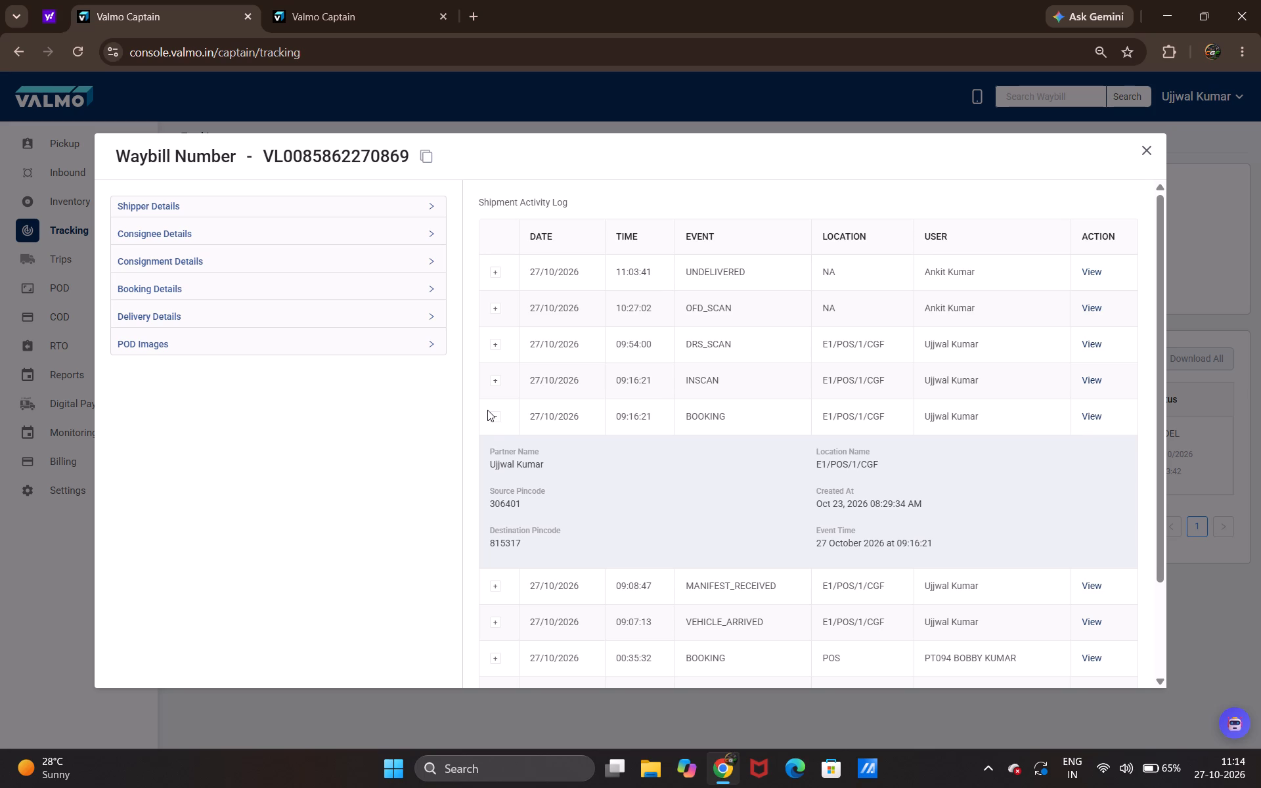
click(487, 410)
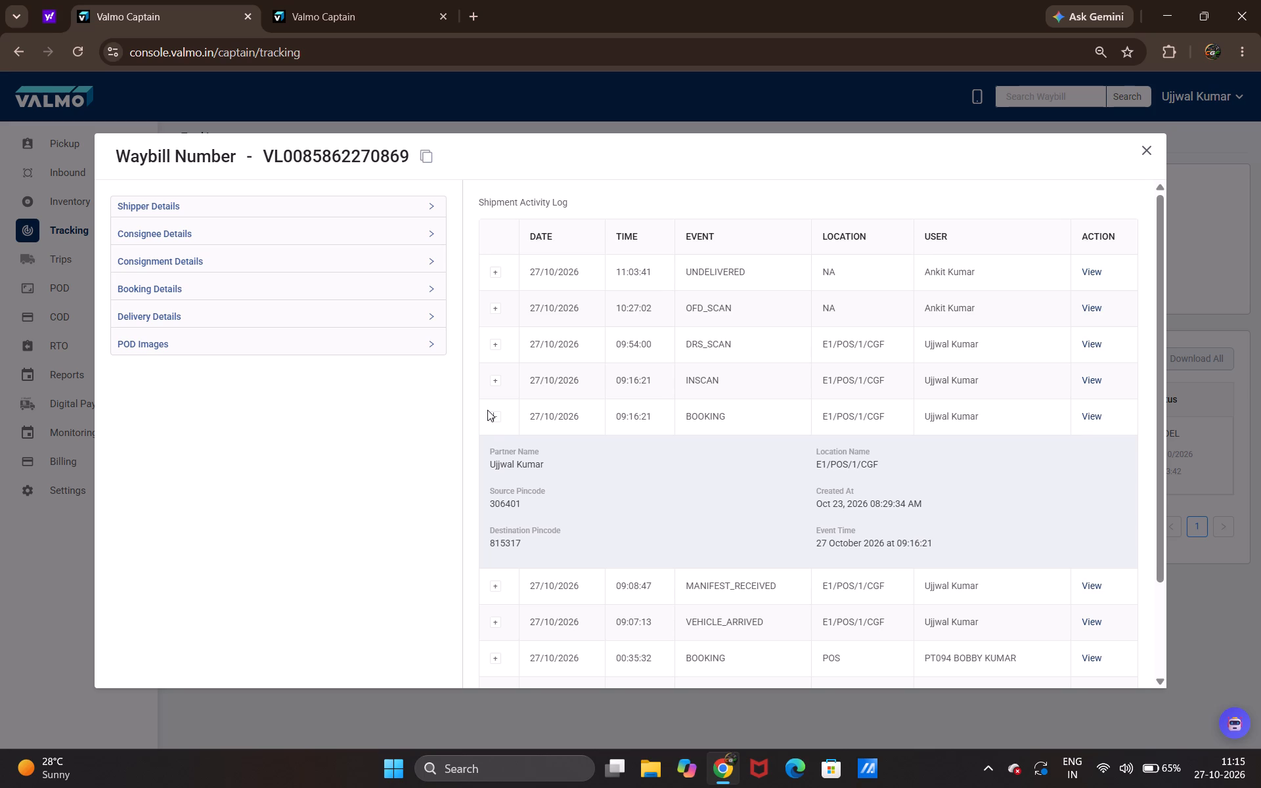
click(494, 416)
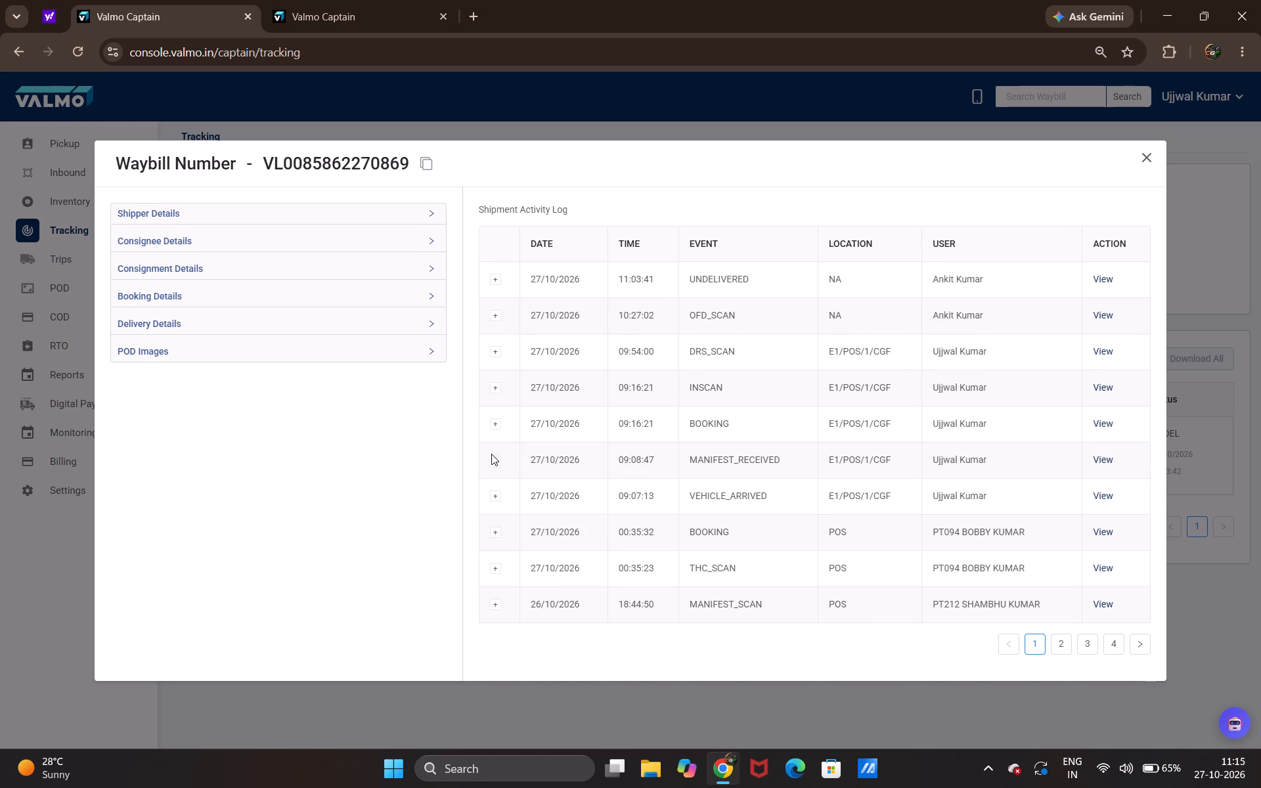
Examine the log's MANIFEST_RECEIVED, VEHICLE_ARRIVED, POS BOOKING, THC_SCAN and MANIFEST_SCAN entries, and close the waybill details.
click(492, 460)
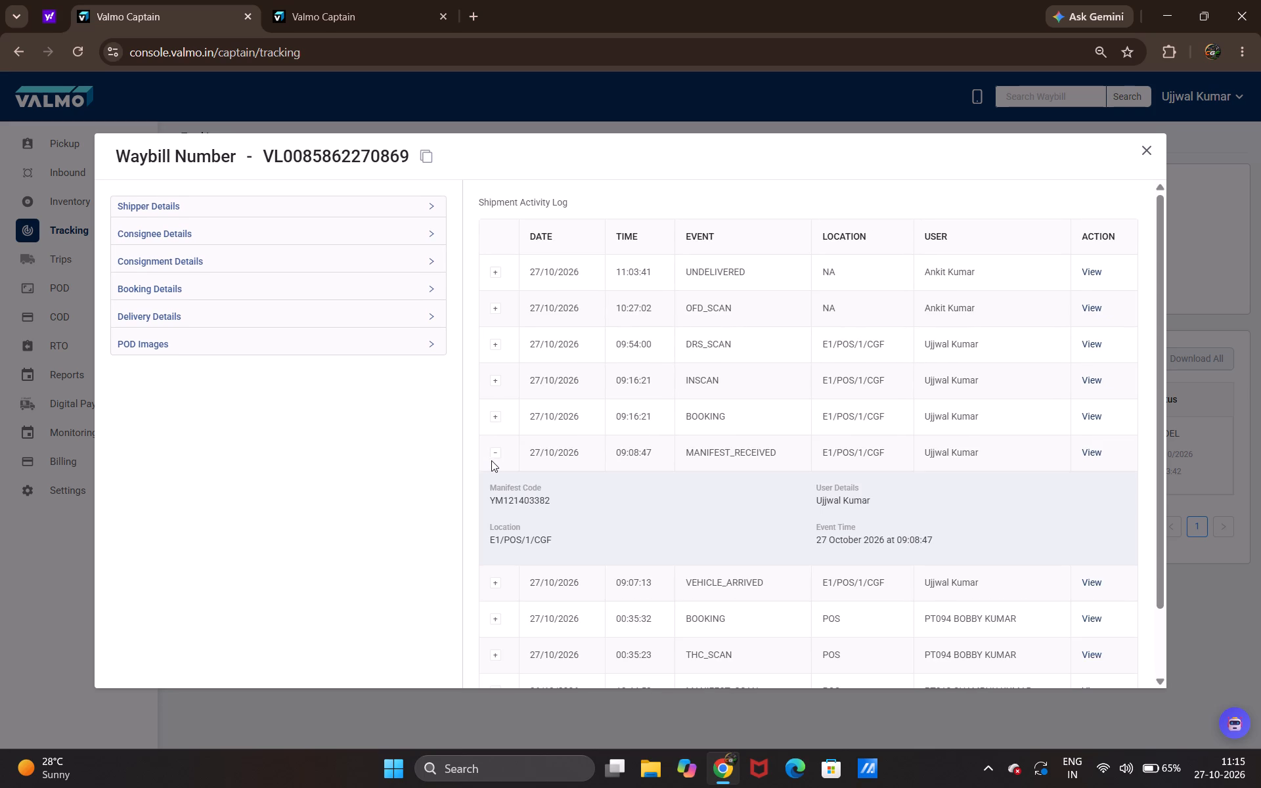
click(489, 459)
click(493, 454)
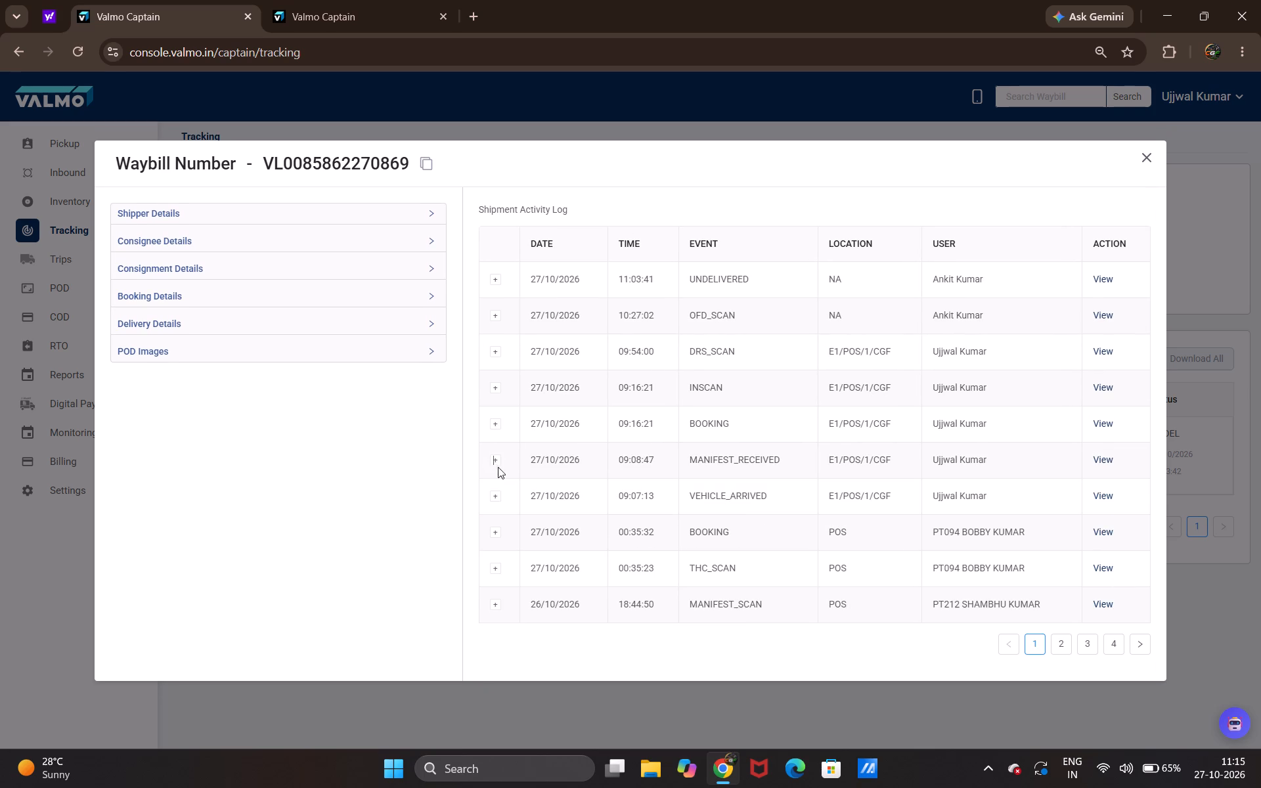
click(498, 498)
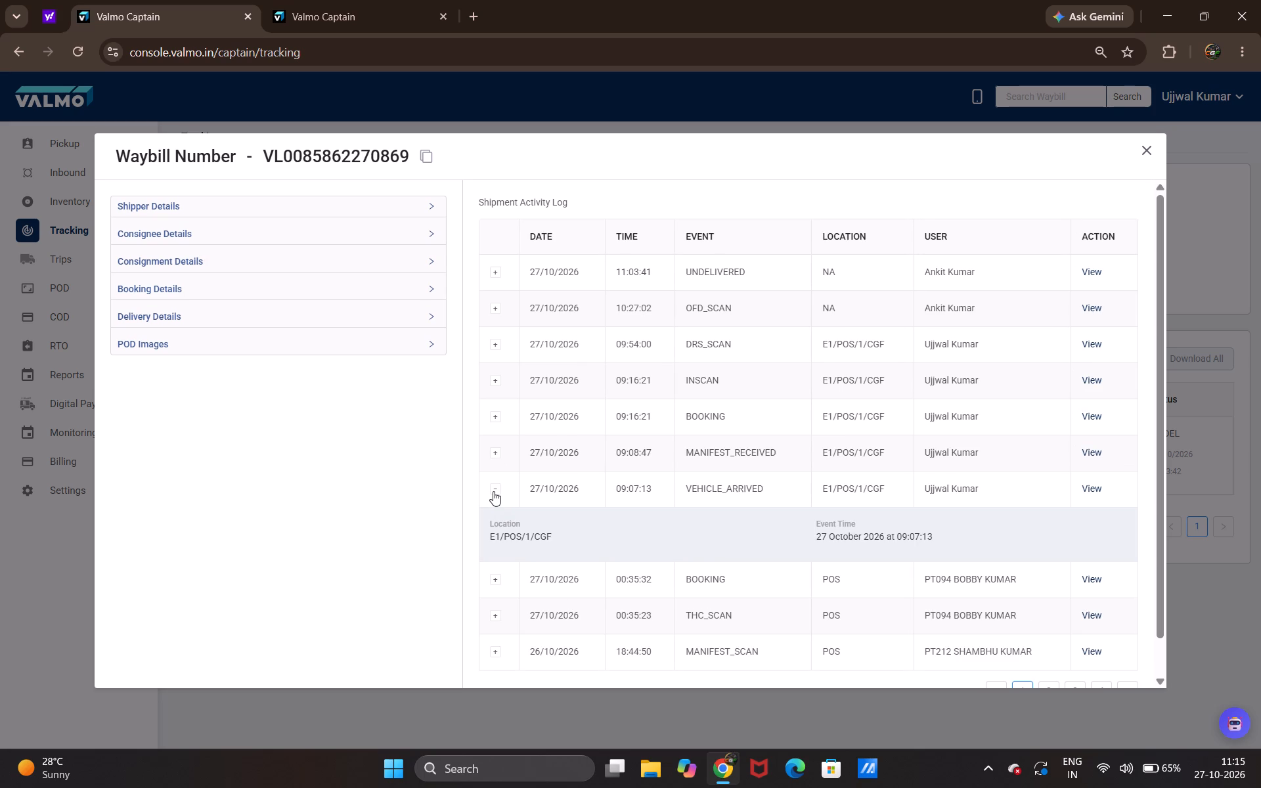
click(493, 491)
drag(497, 515, 497, 527)
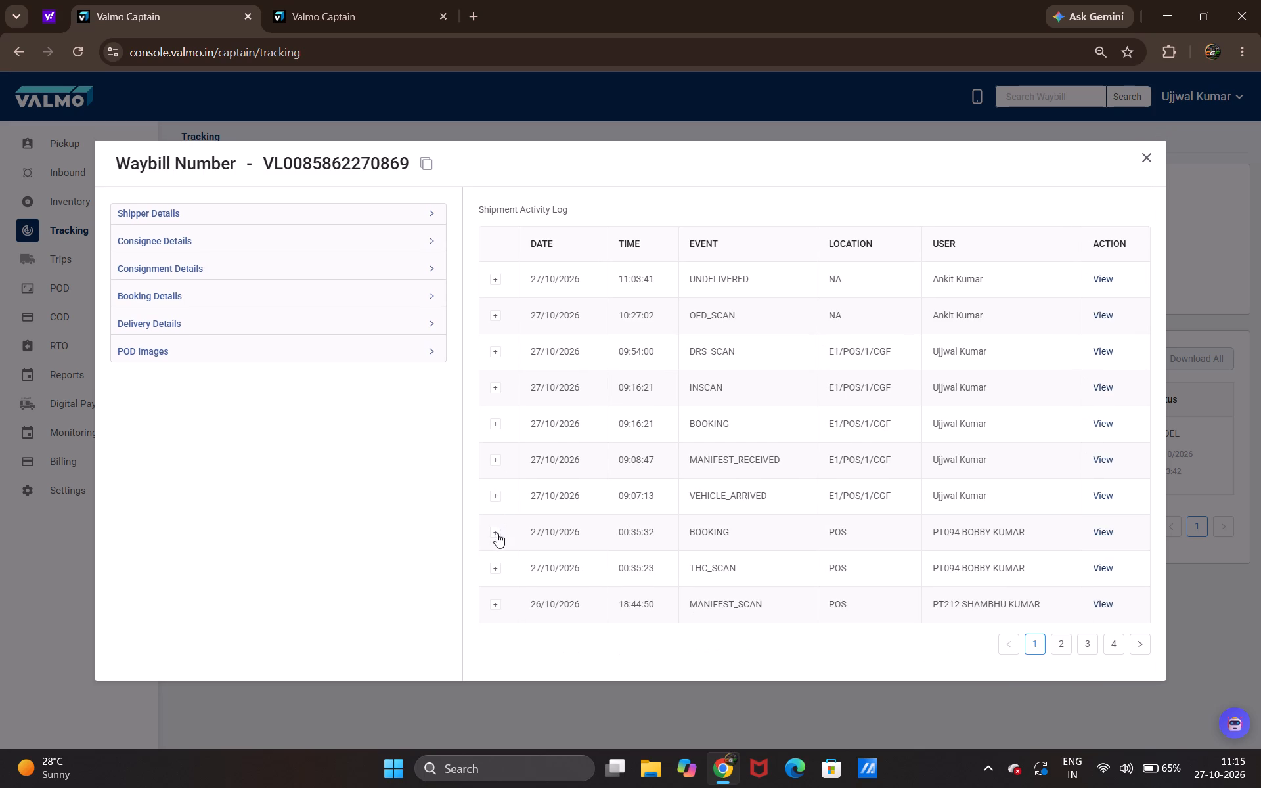
click(497, 533)
scroll(497, 524, down, 2)
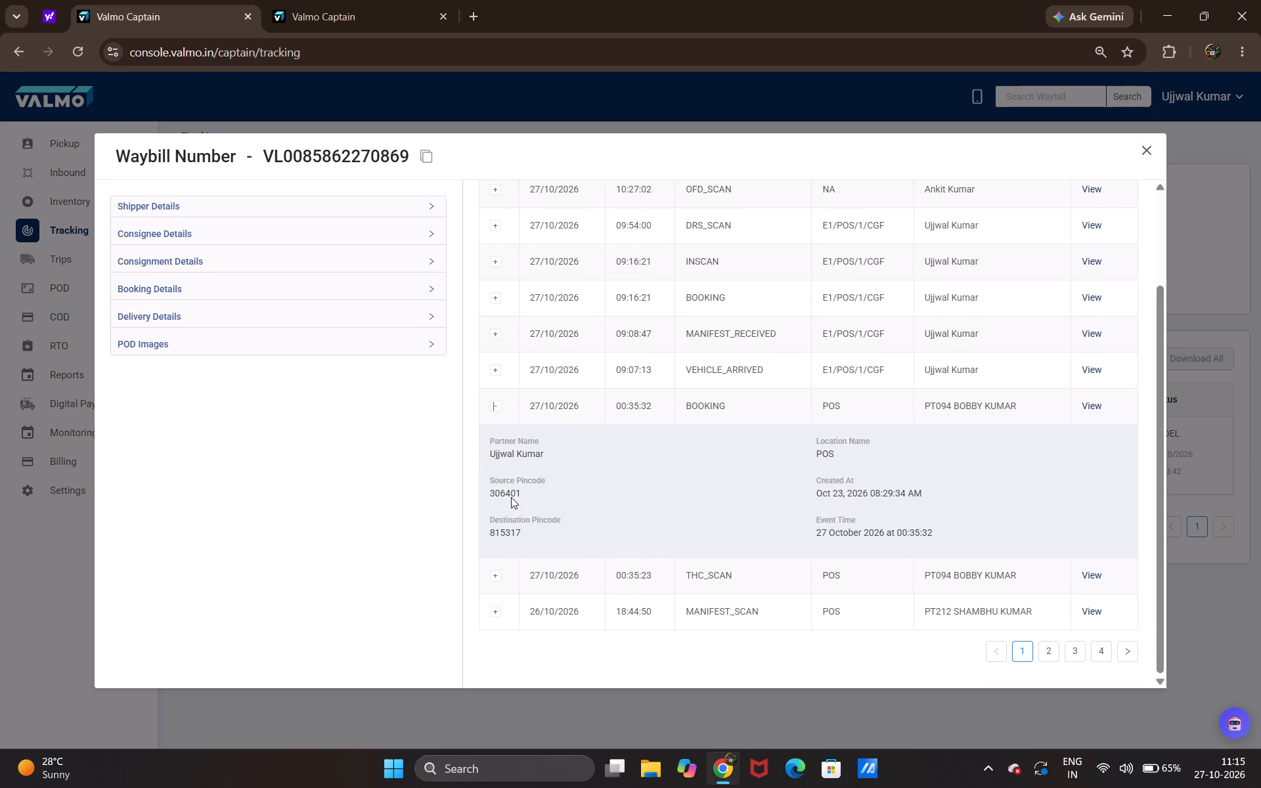
click(500, 408)
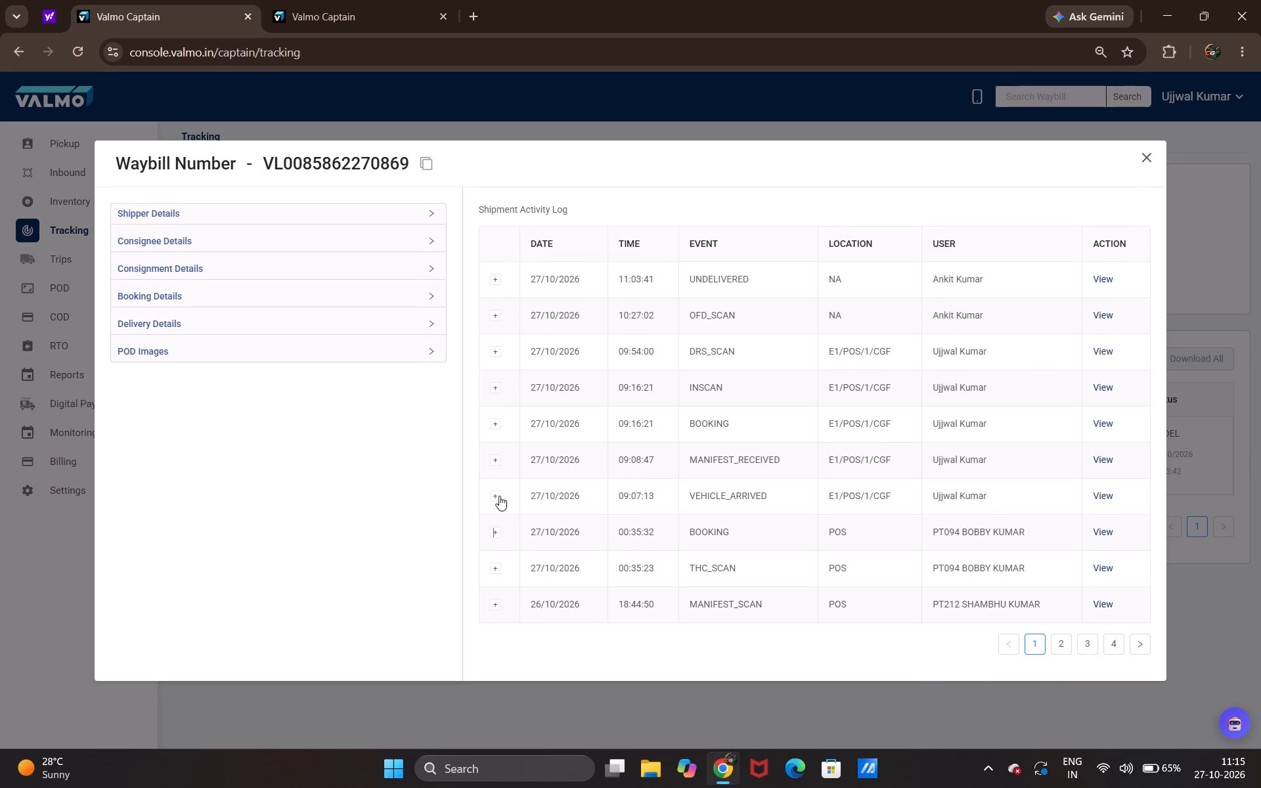
click(494, 571)
scroll(495, 554, down, 2)
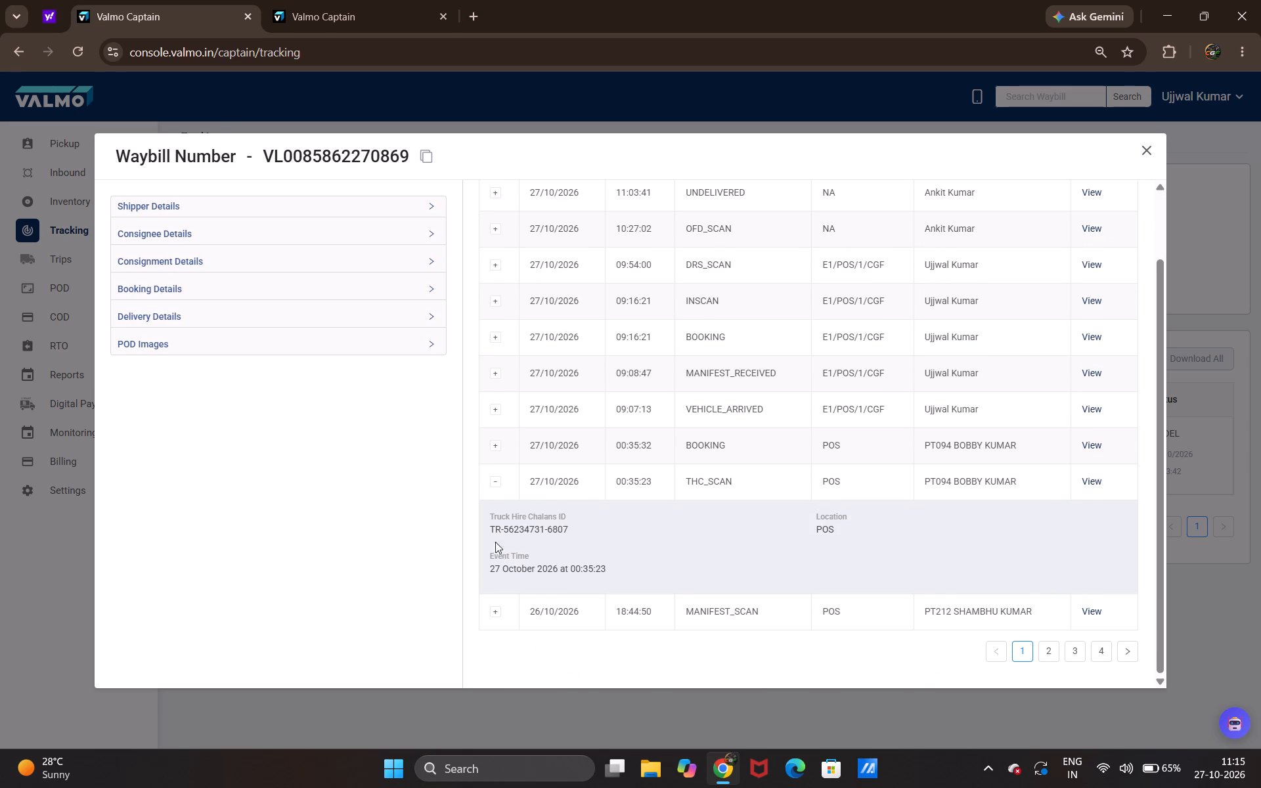
click(497, 485)
click(497, 602)
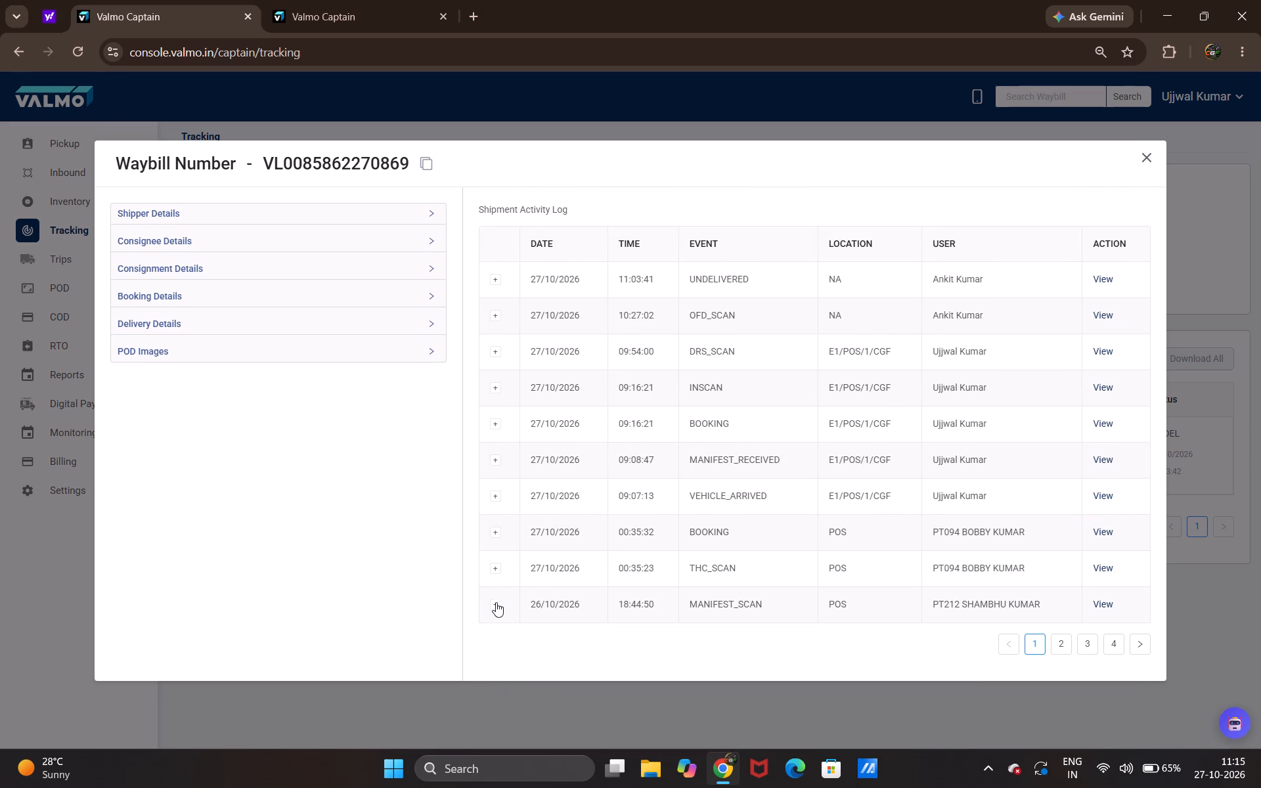
scroll(512, 540, down, 4)
scroll(418, 441, up, 3)
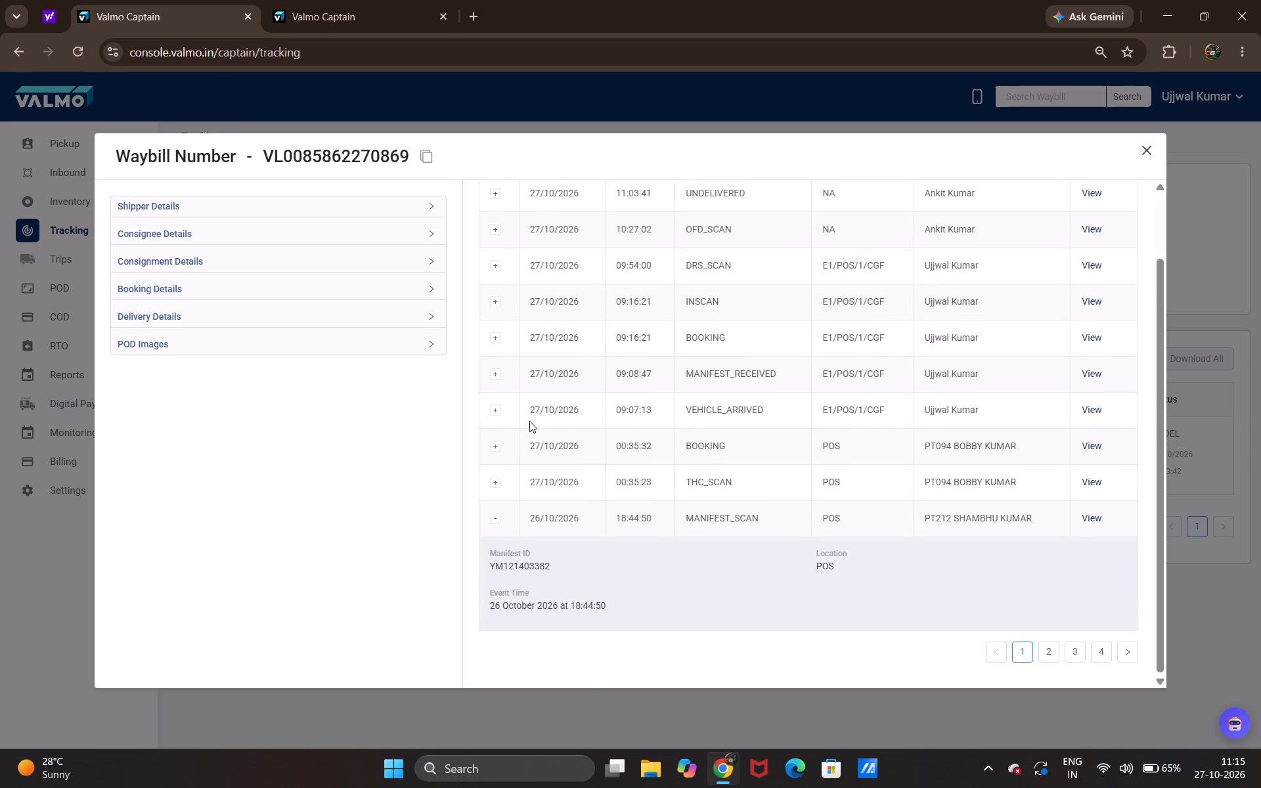
click(1145, 147)
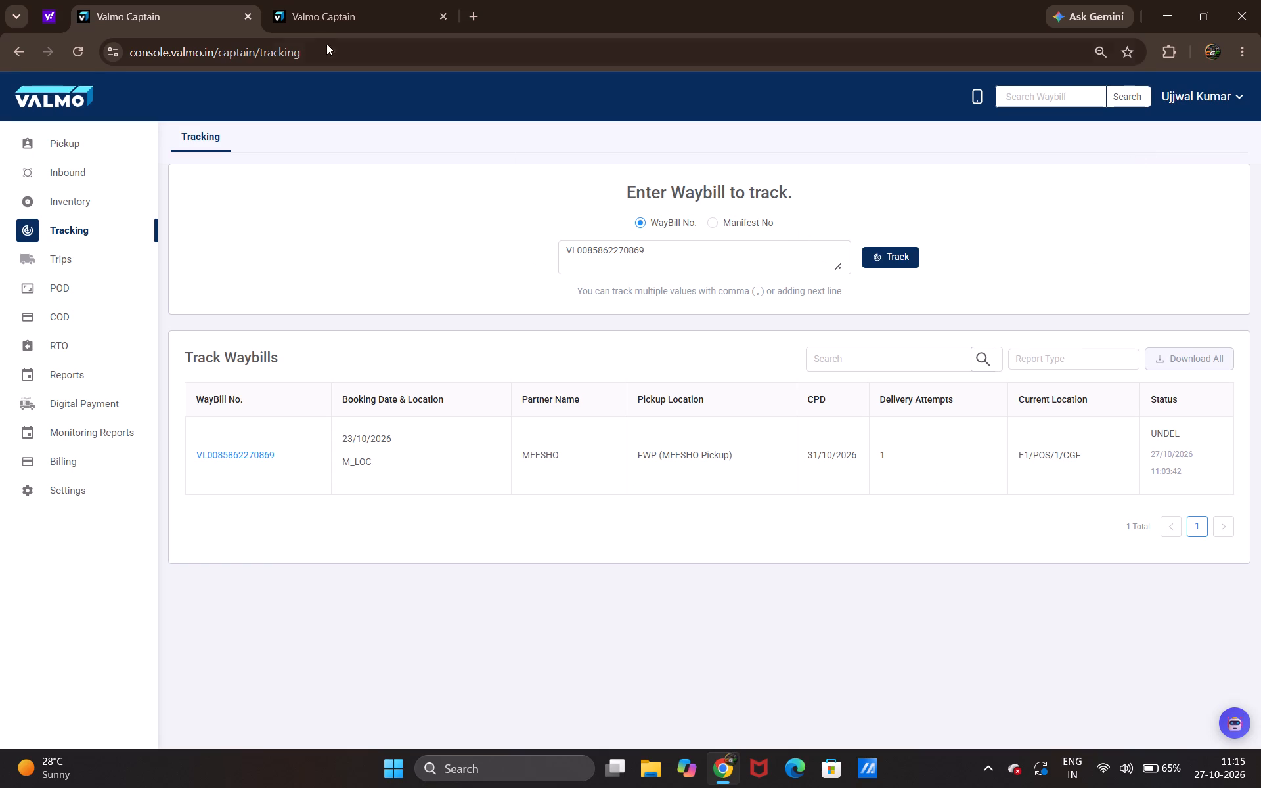
Reload the DRS report in the other browser tab and close that tab.
click(348, 1)
click(162, 6)
click(343, 6)
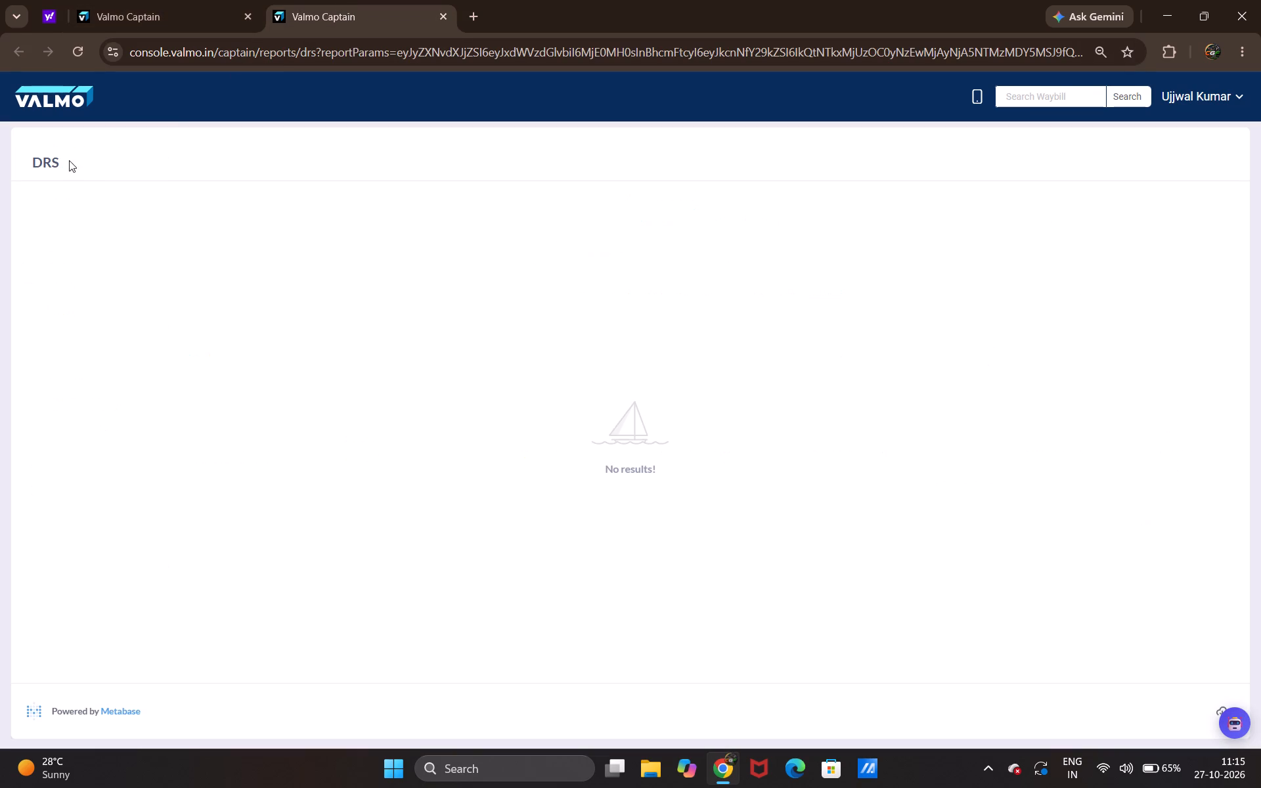
right_drag(219, 244, 225, 250)
click(289, 326)
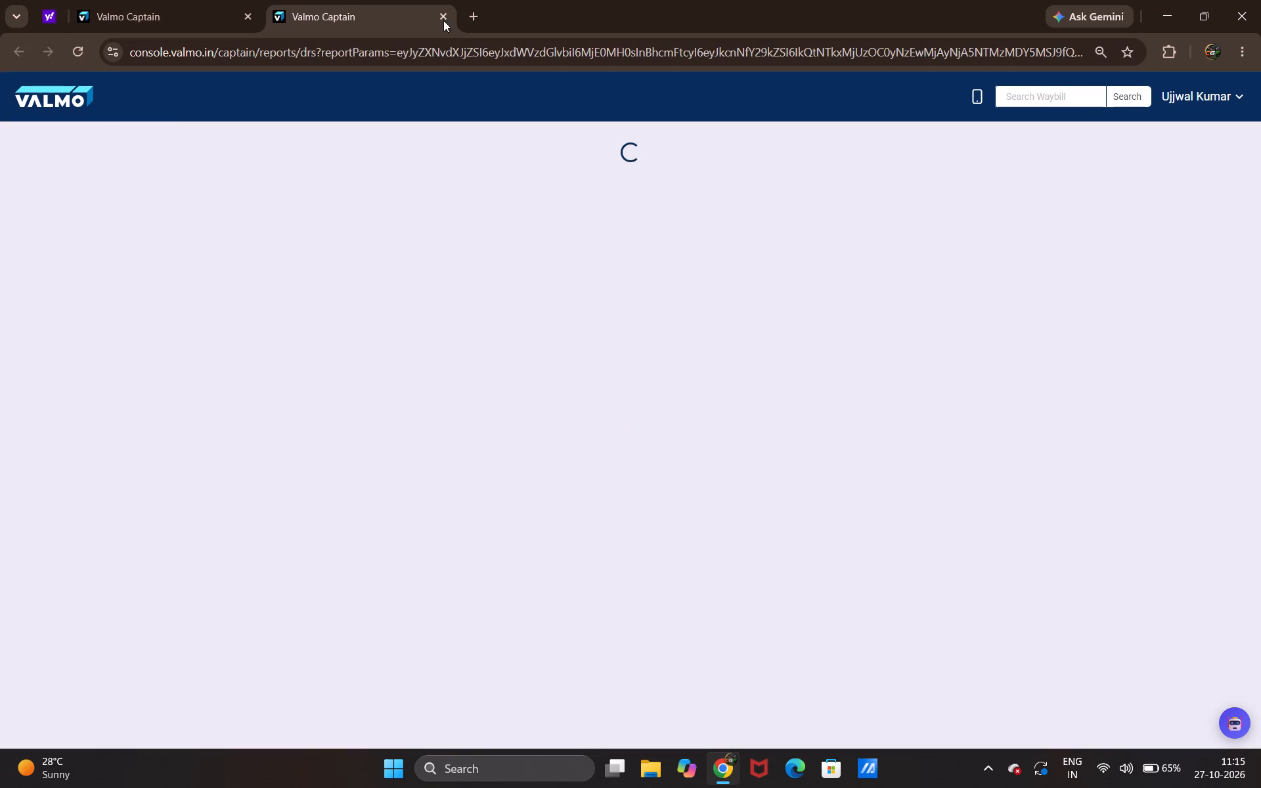
click(446, 18)
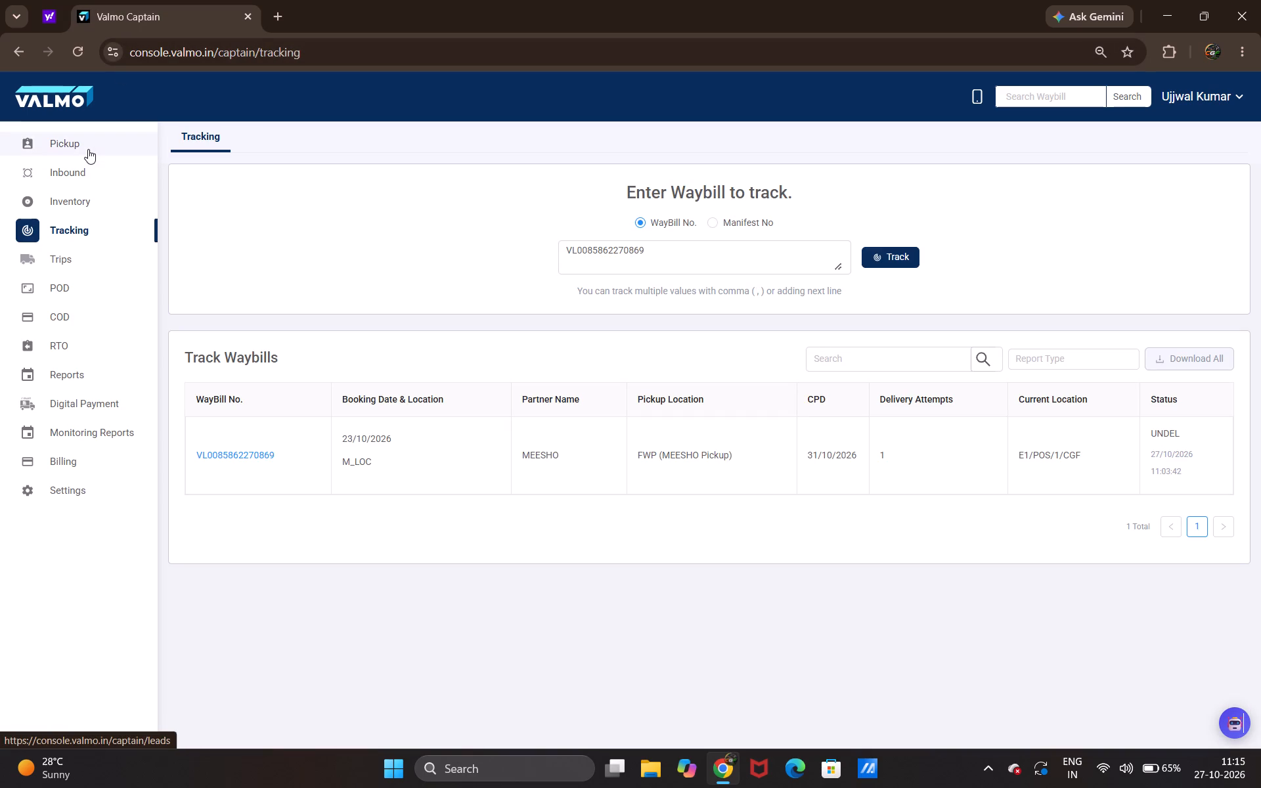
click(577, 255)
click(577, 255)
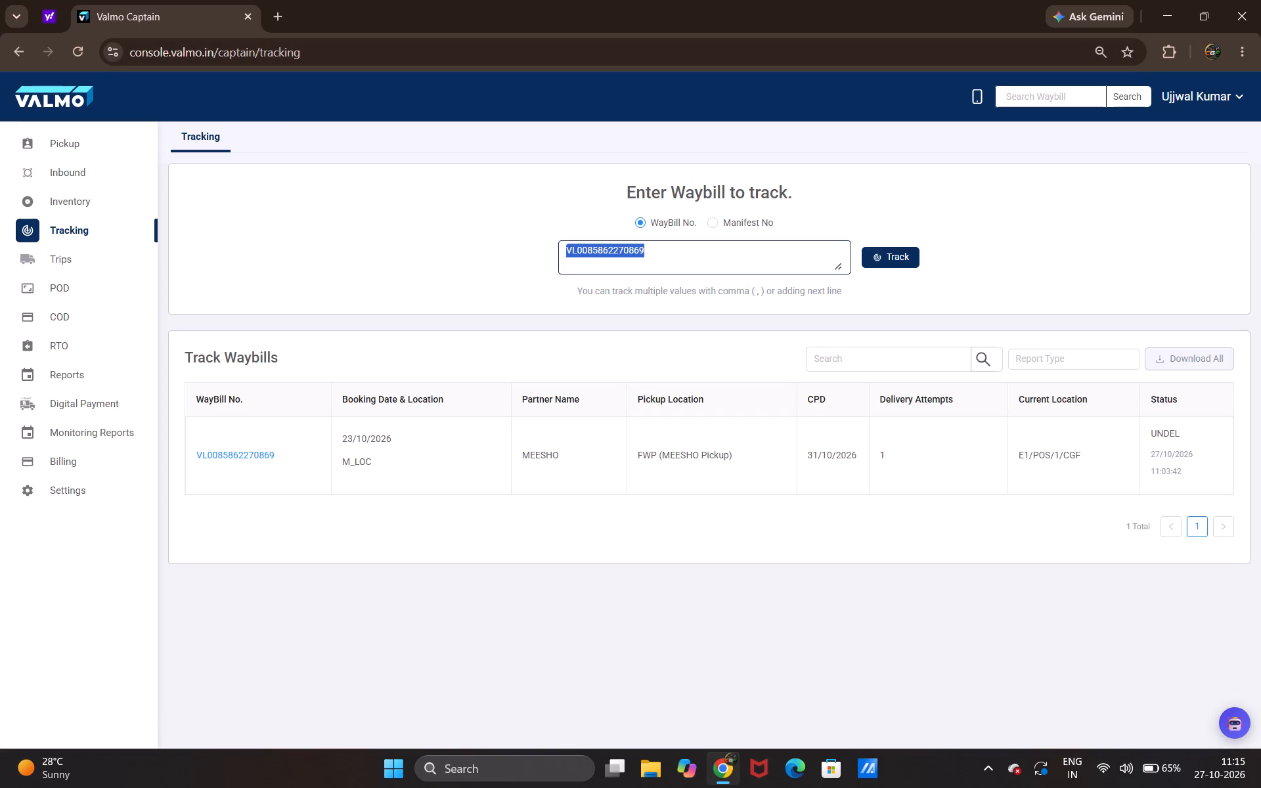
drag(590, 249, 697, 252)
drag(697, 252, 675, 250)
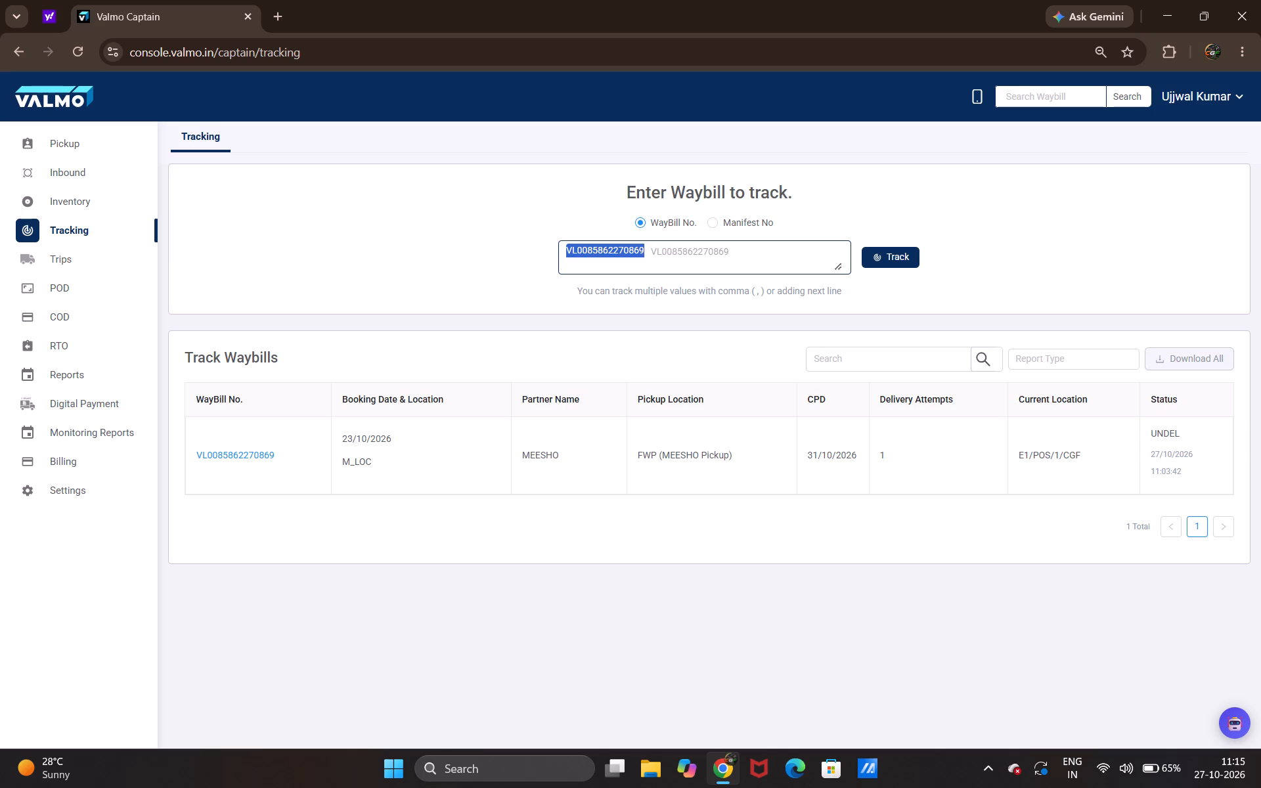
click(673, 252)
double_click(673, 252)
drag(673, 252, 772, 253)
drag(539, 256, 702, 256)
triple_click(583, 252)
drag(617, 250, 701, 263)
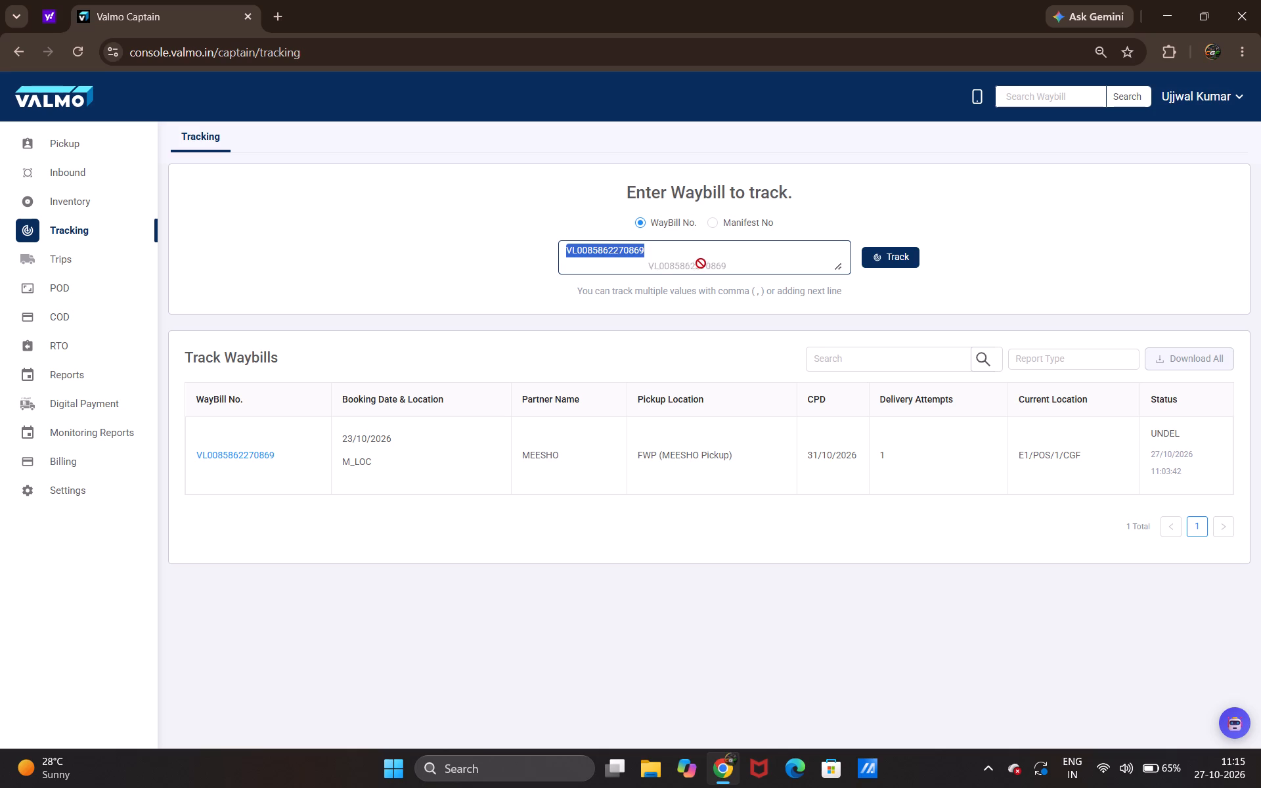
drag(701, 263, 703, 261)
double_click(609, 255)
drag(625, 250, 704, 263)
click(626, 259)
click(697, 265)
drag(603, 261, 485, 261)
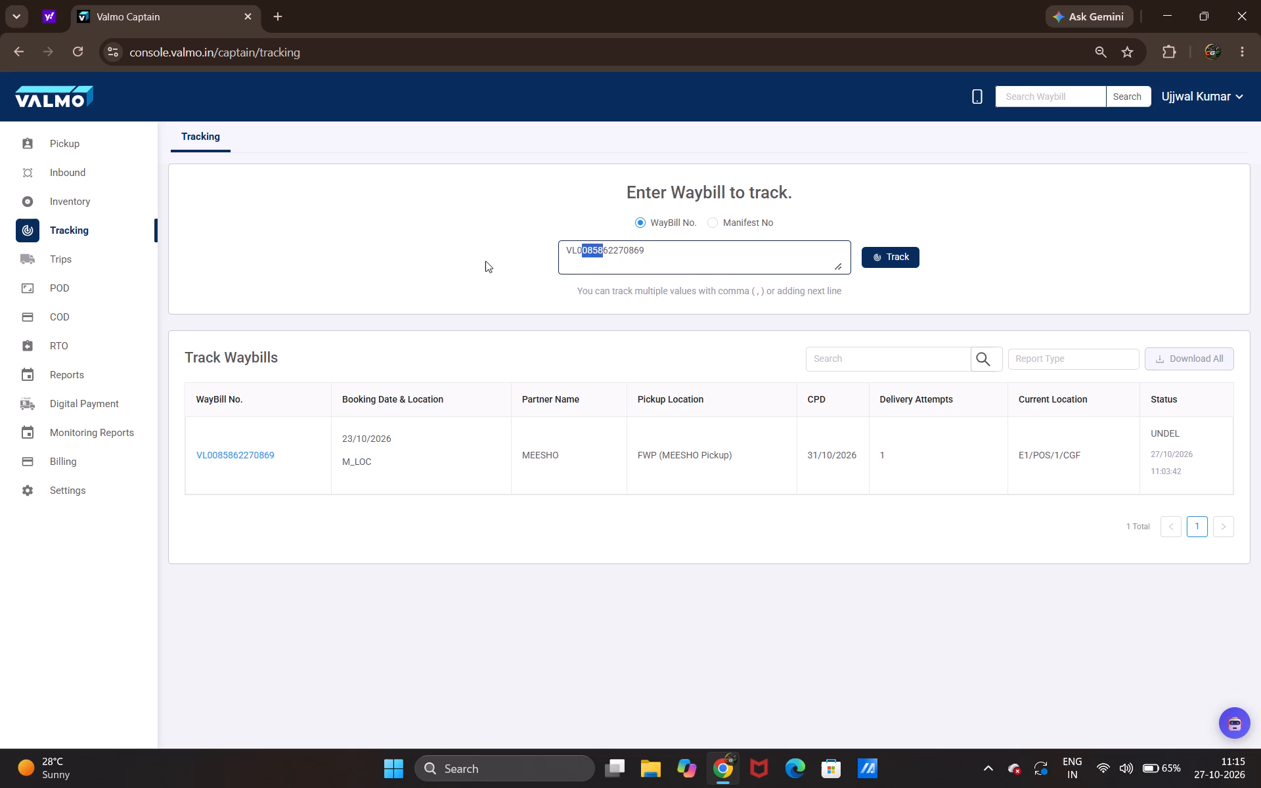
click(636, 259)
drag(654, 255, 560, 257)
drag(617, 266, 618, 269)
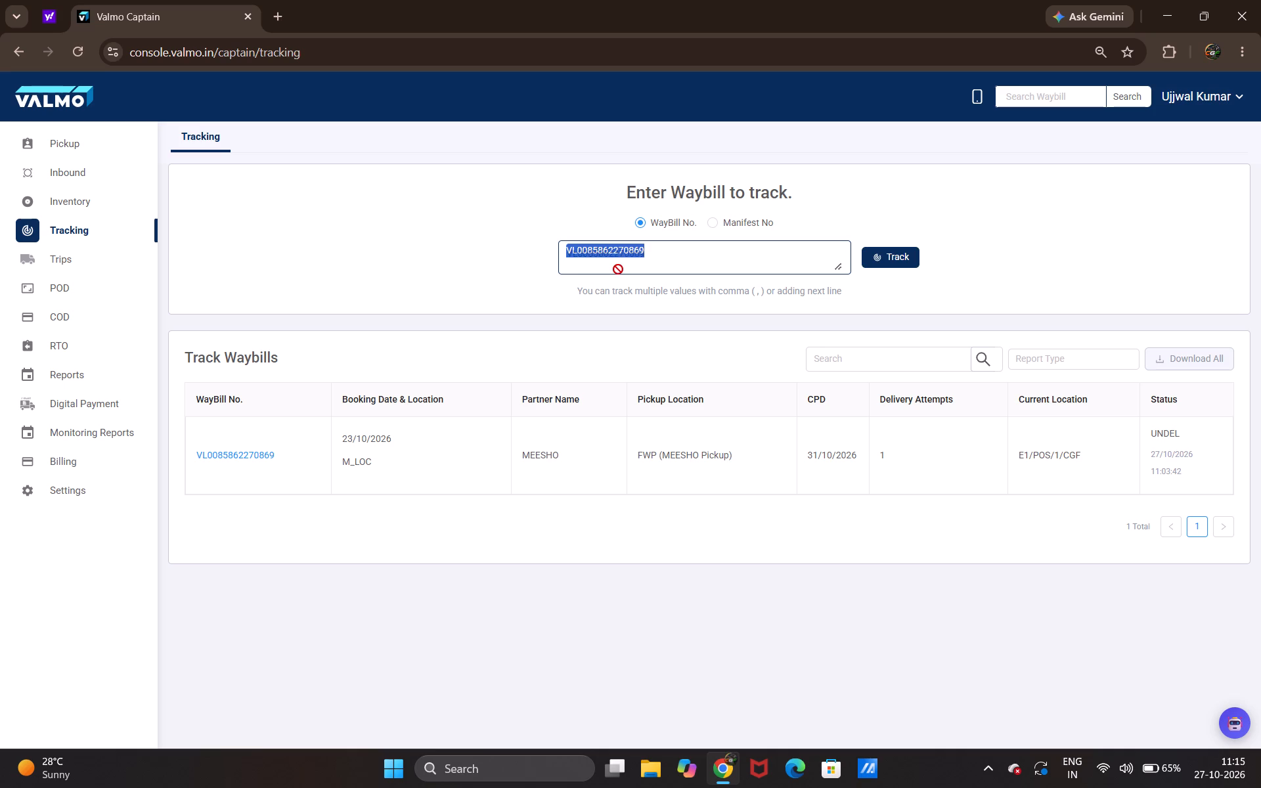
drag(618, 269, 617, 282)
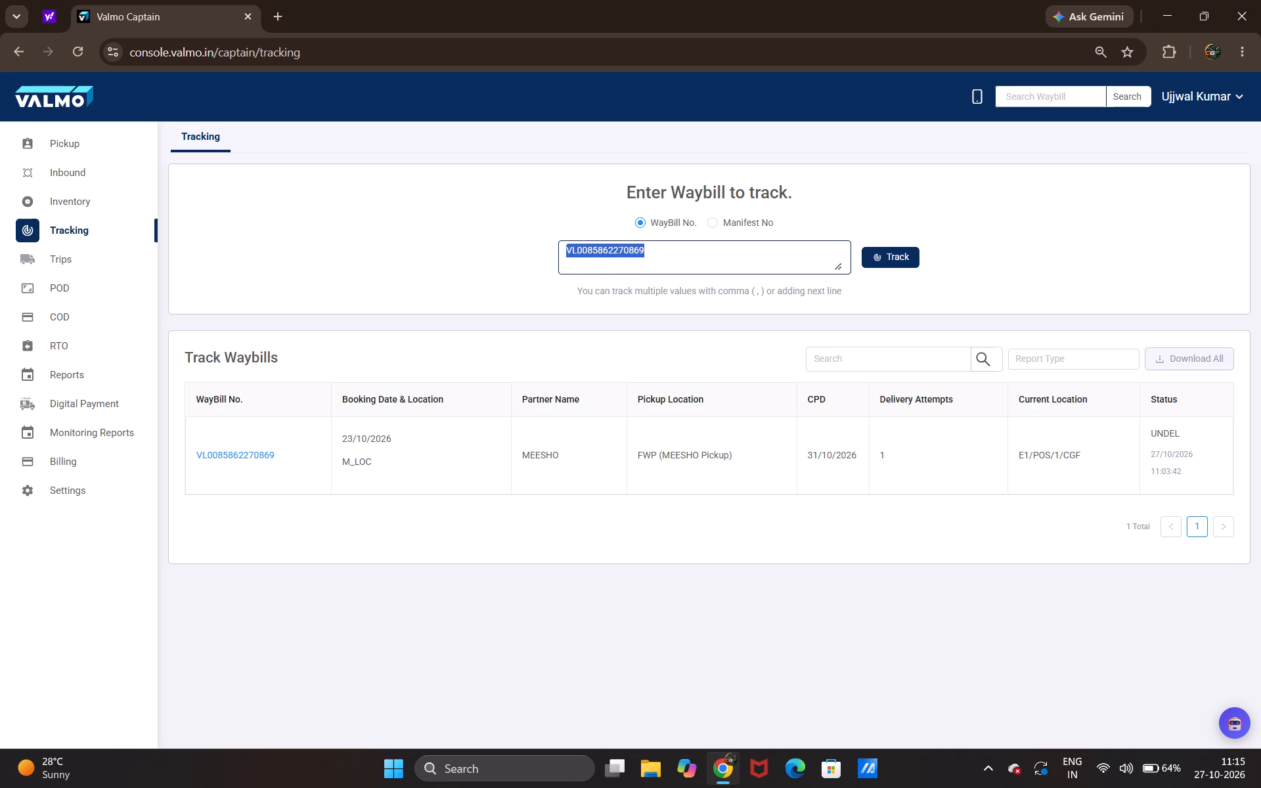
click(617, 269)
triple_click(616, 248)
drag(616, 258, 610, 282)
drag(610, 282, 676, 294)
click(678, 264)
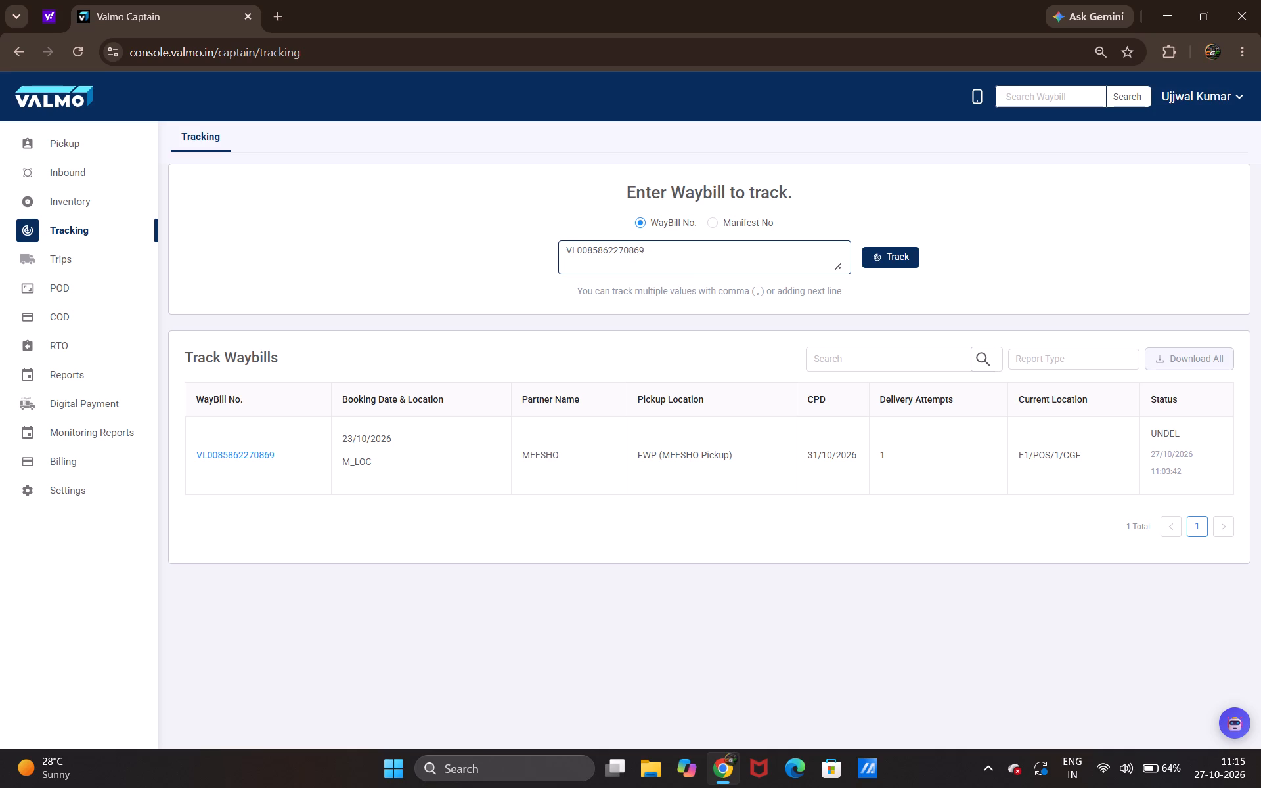
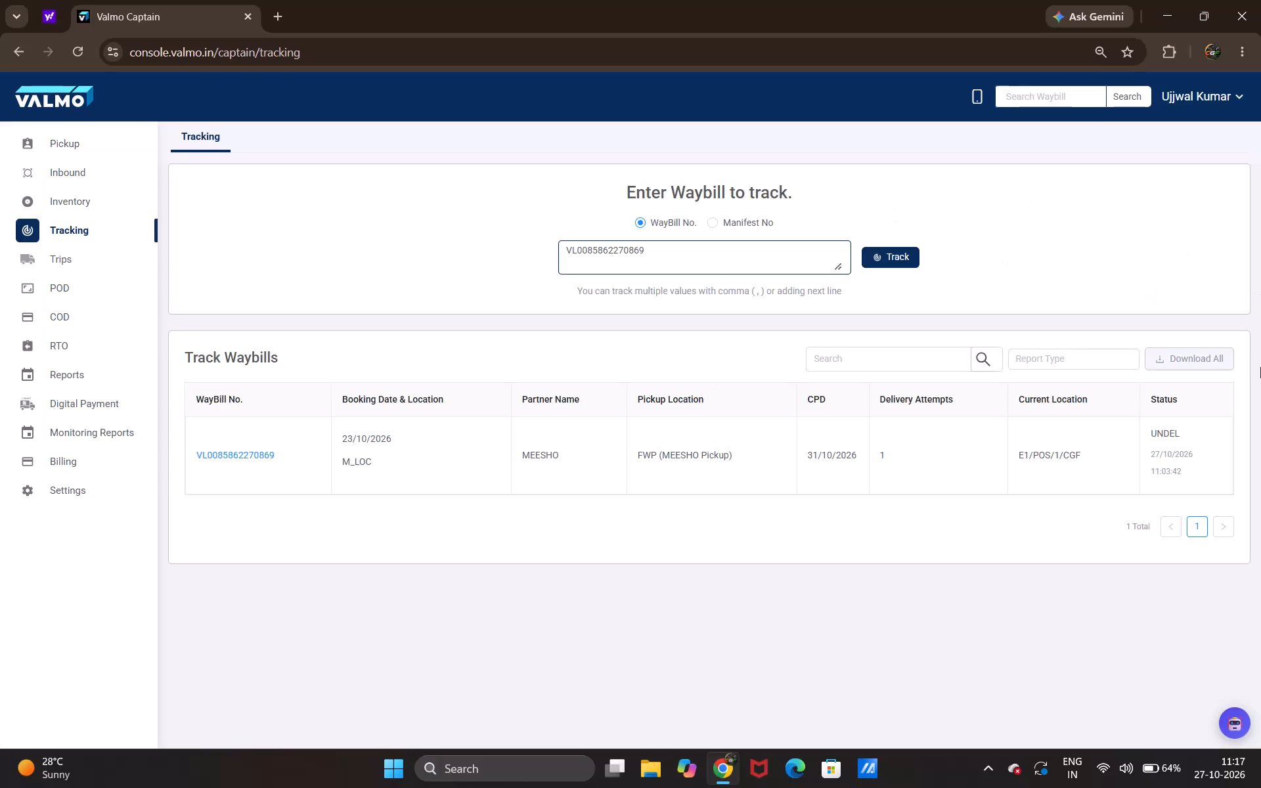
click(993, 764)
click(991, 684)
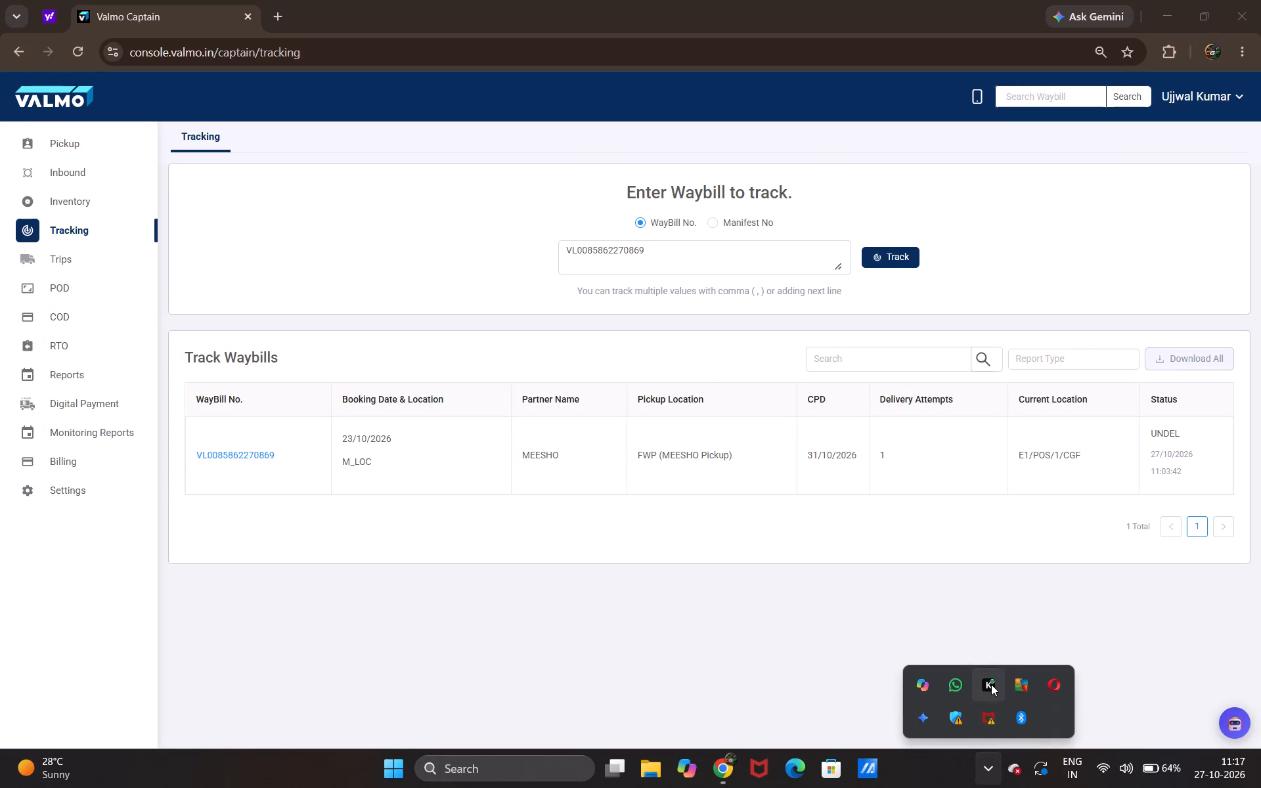
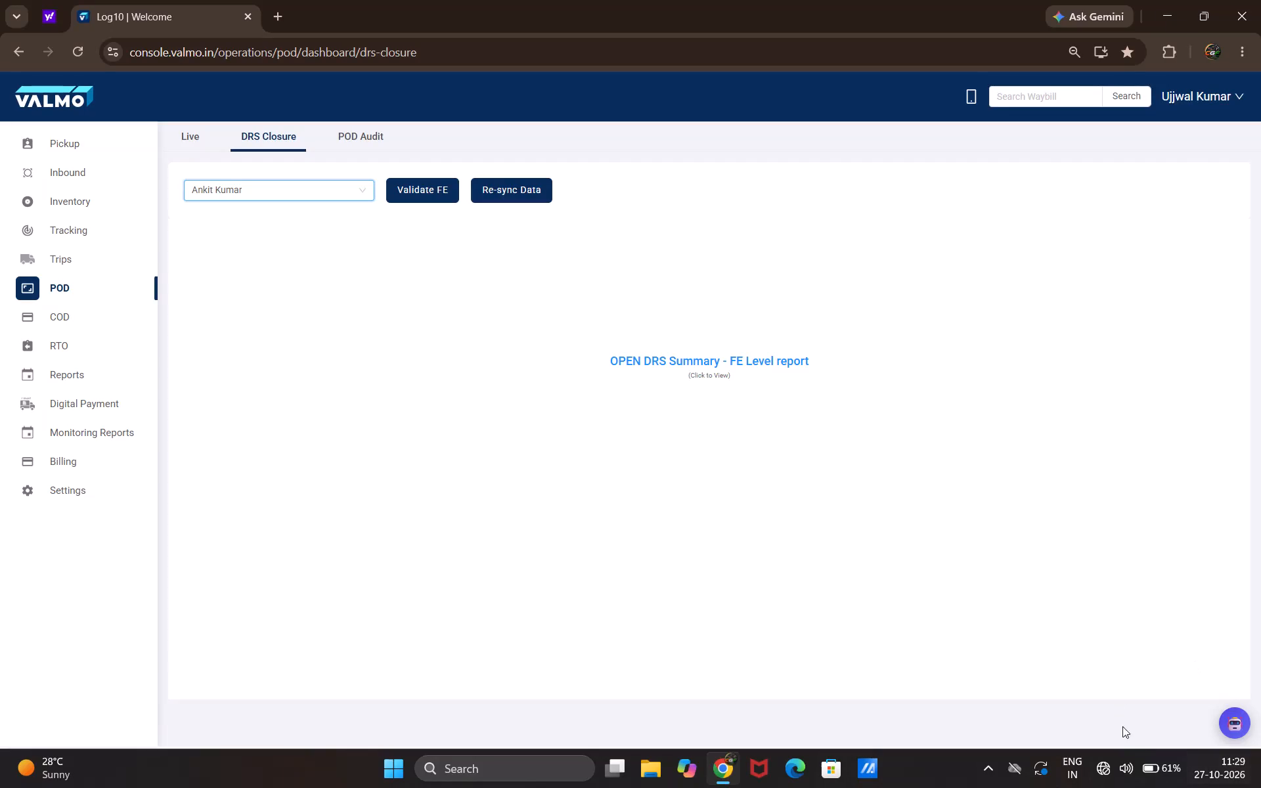
Connect the computer to the realme 10 Pro 5G Wi-Fi network and close the network settings.
click(1139, 765)
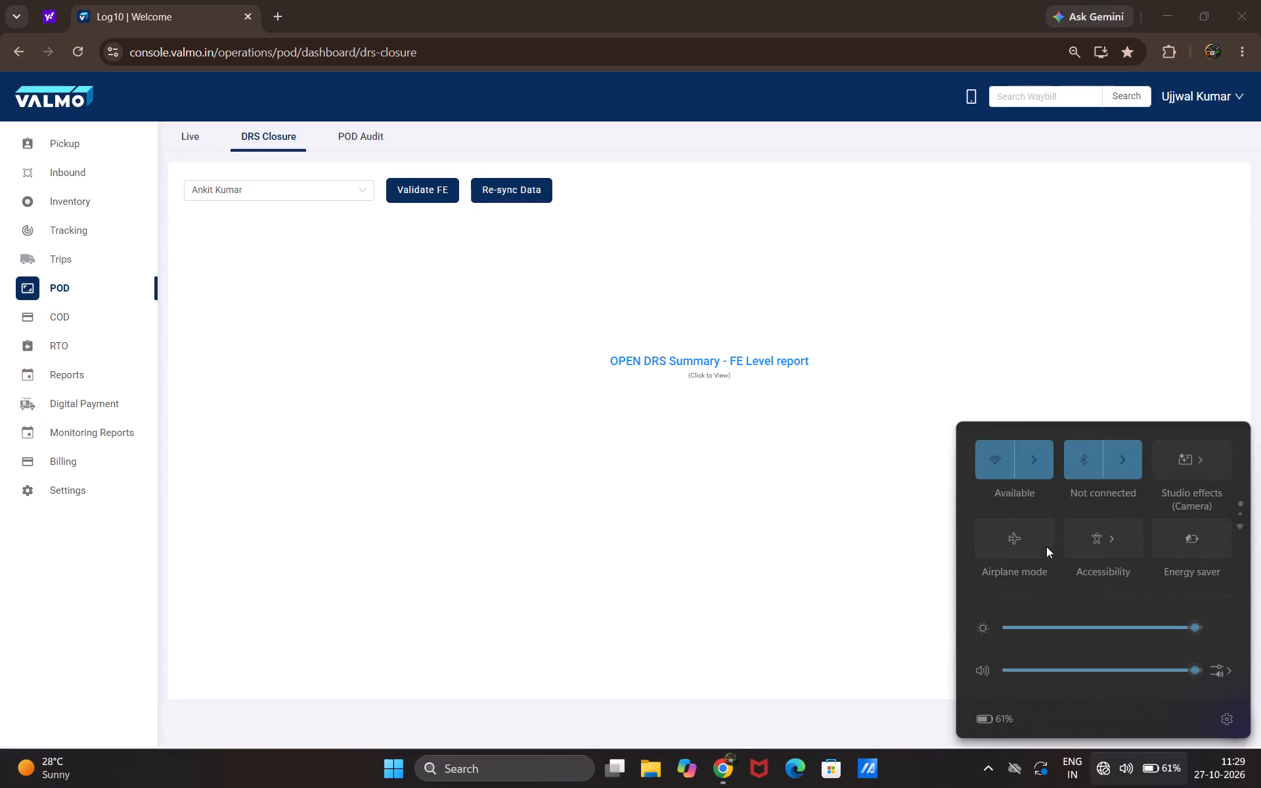
click(1044, 472)
click(1047, 472)
click(1168, 590)
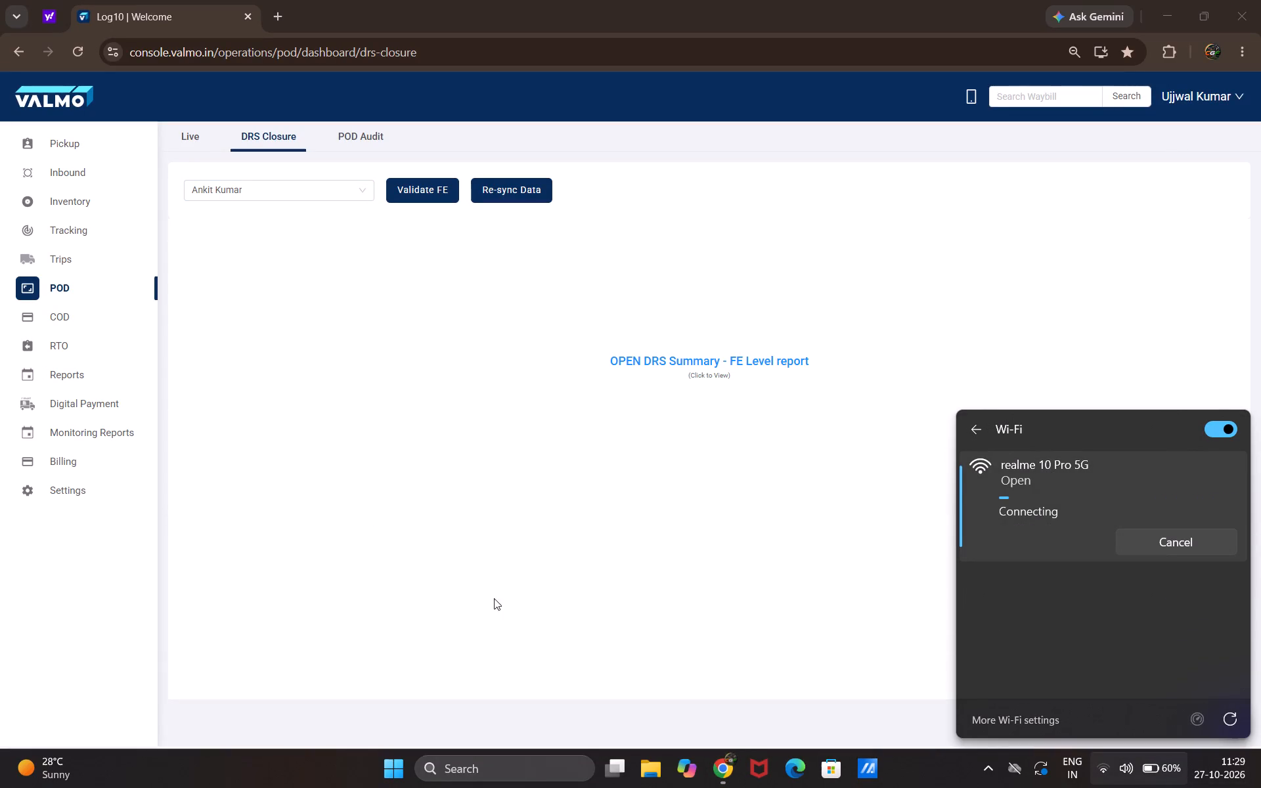
click(920, 766)
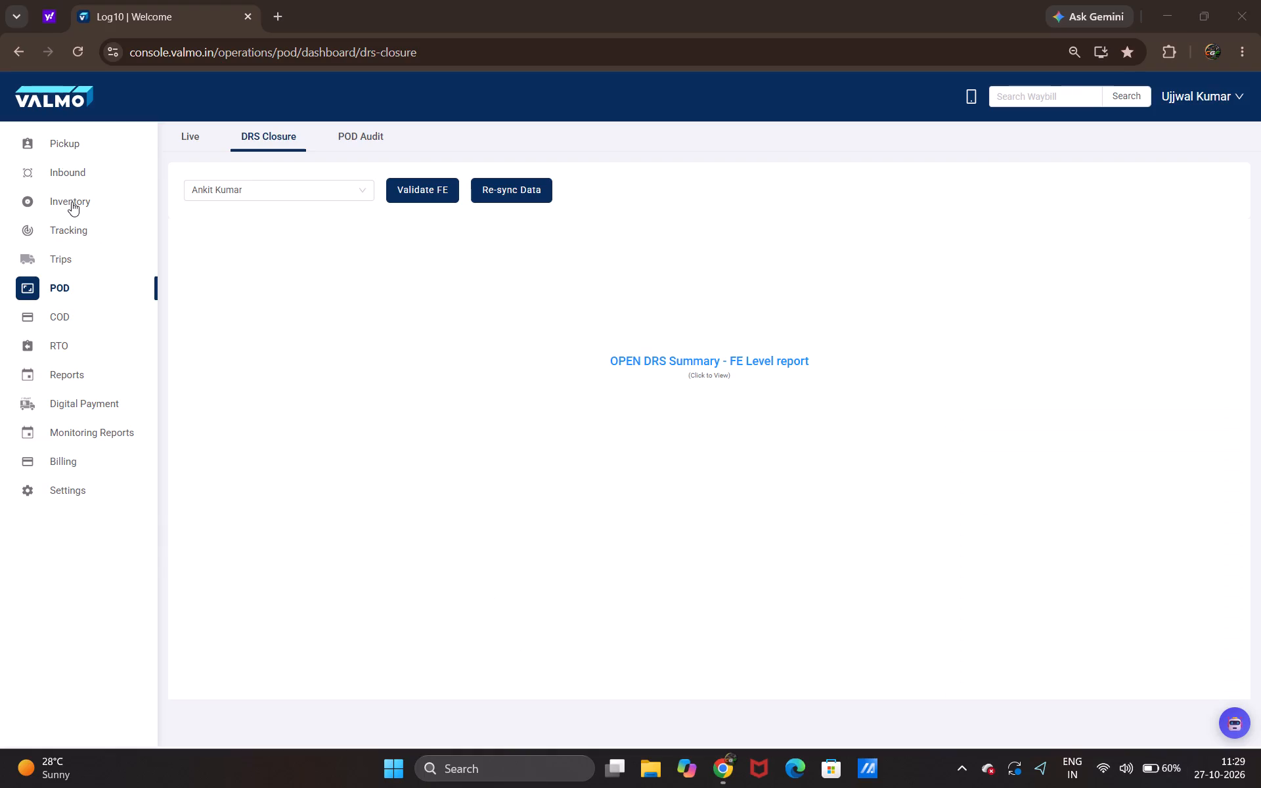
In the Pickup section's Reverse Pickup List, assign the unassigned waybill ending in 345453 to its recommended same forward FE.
click(92, 139)
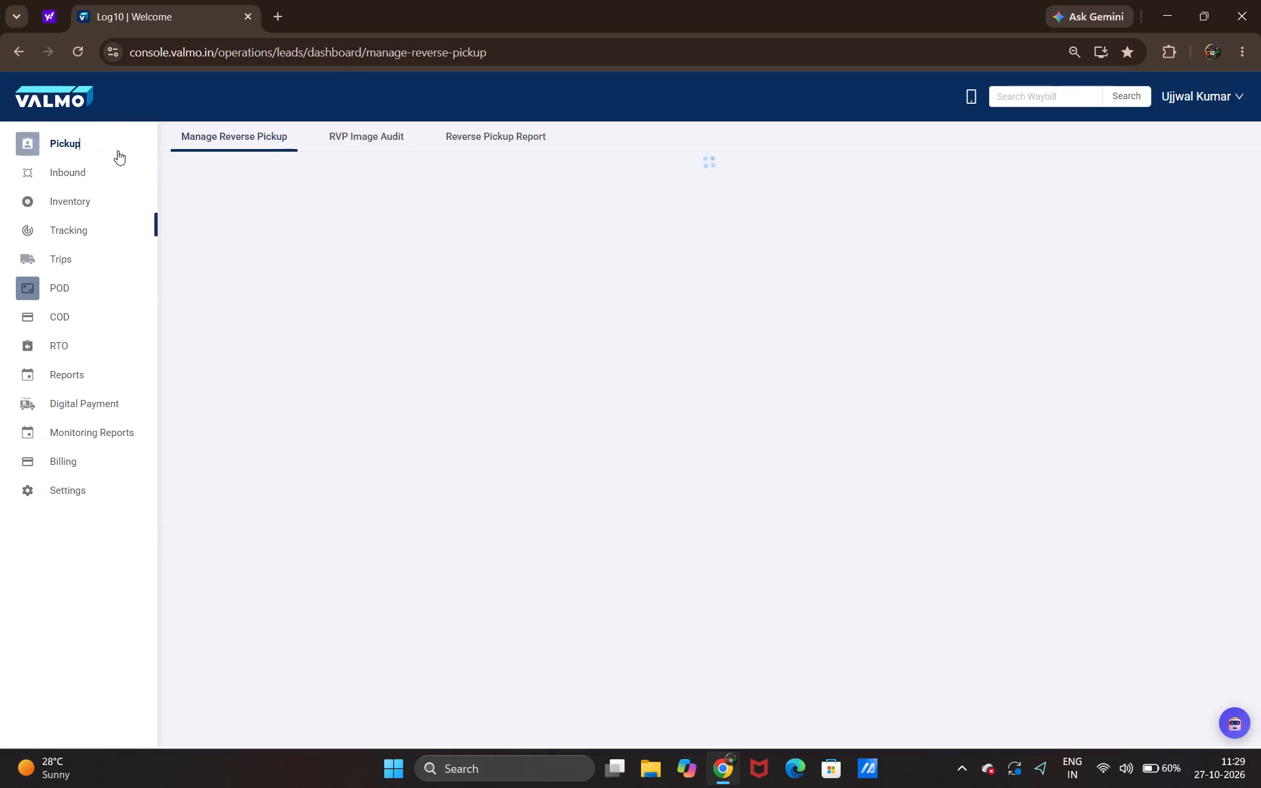
scroll(493, 309, down, 2)
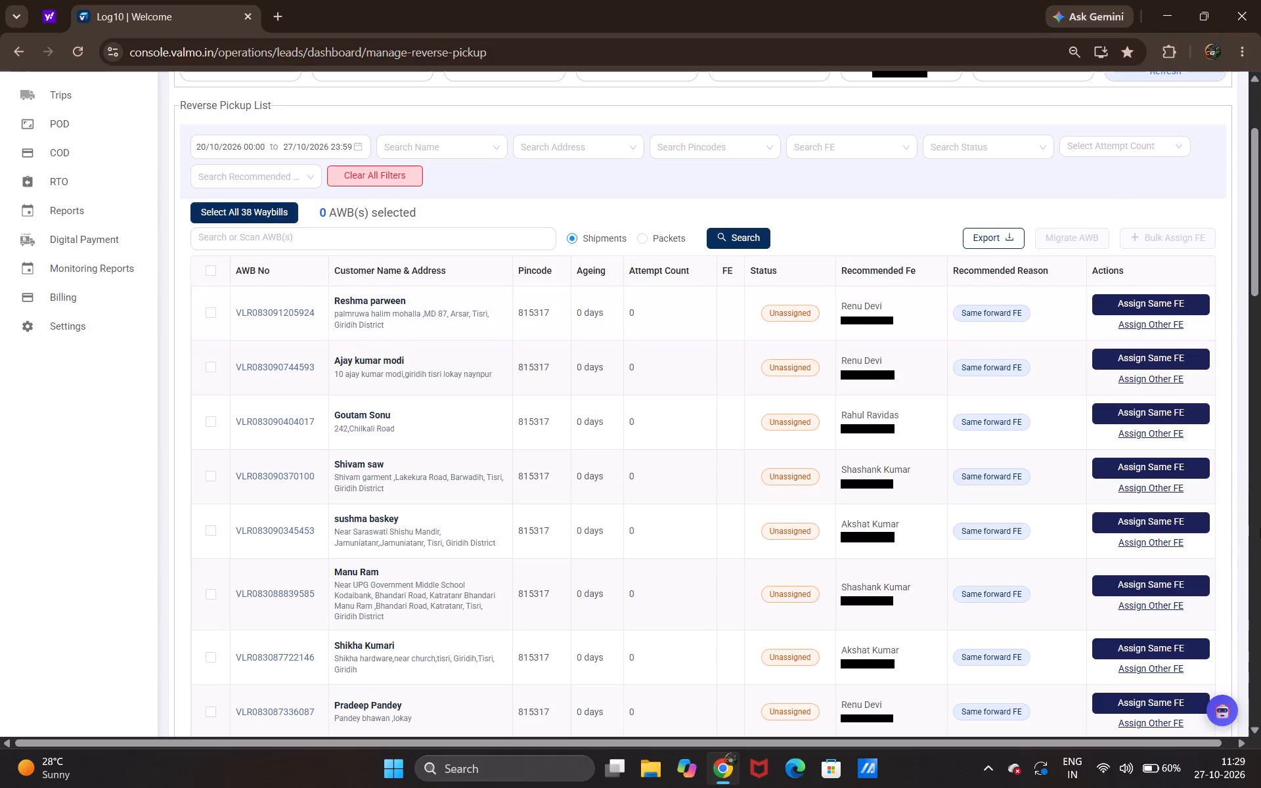
click(1147, 519)
scroll(642, 533, down, 1)
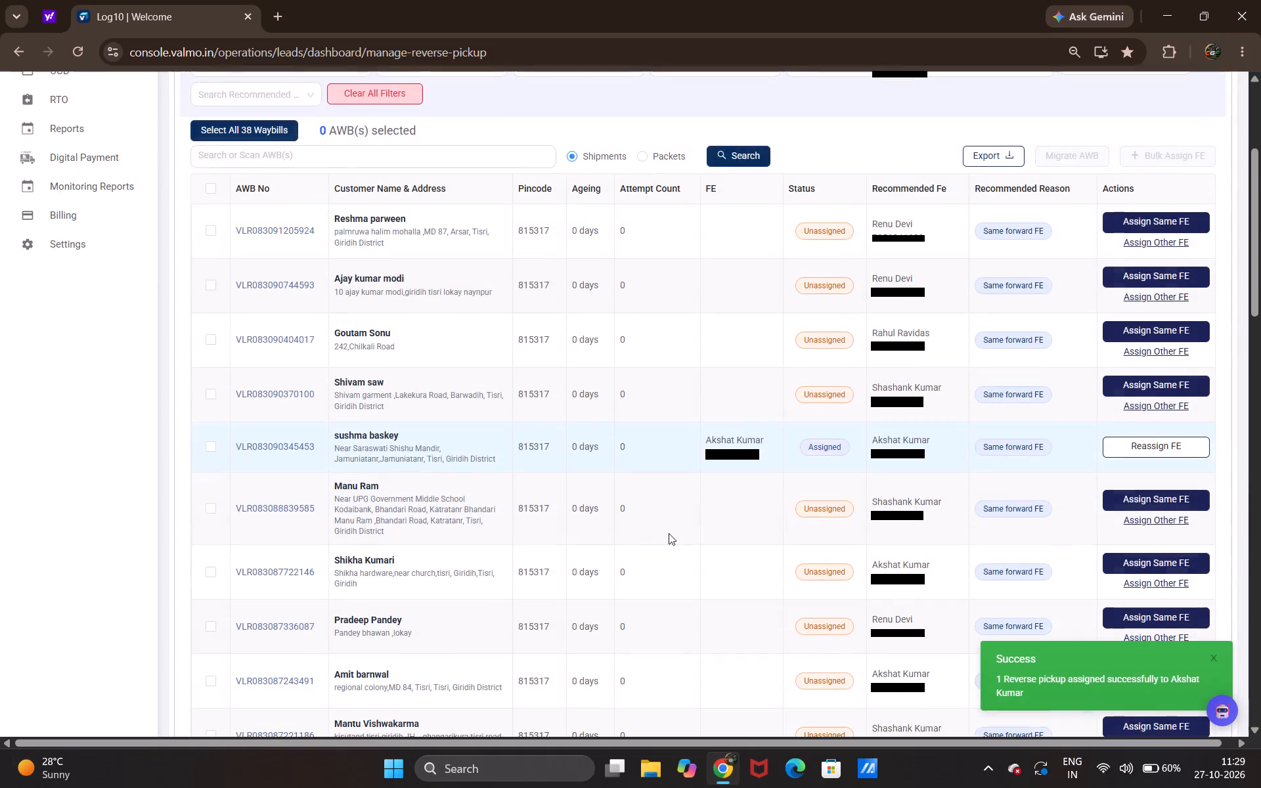
scroll(709, 533, down, 1)
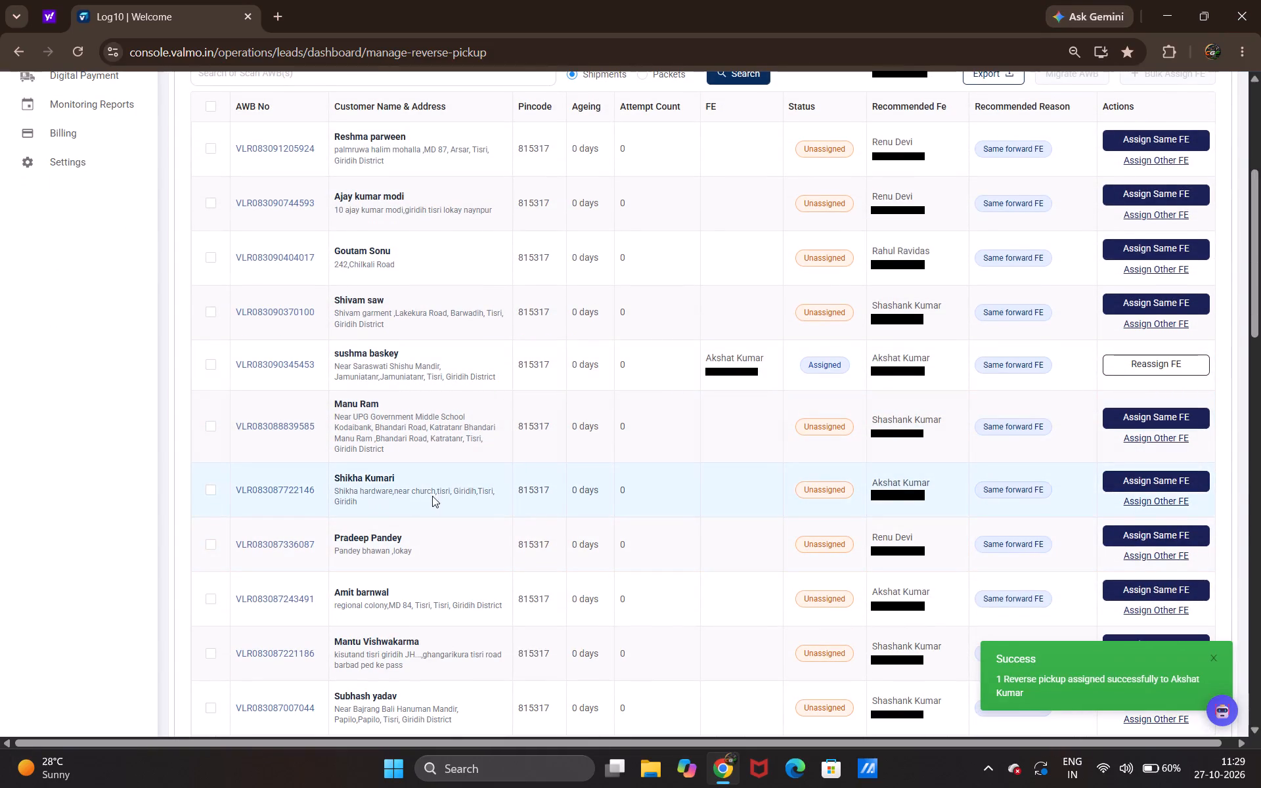
click(1149, 473)
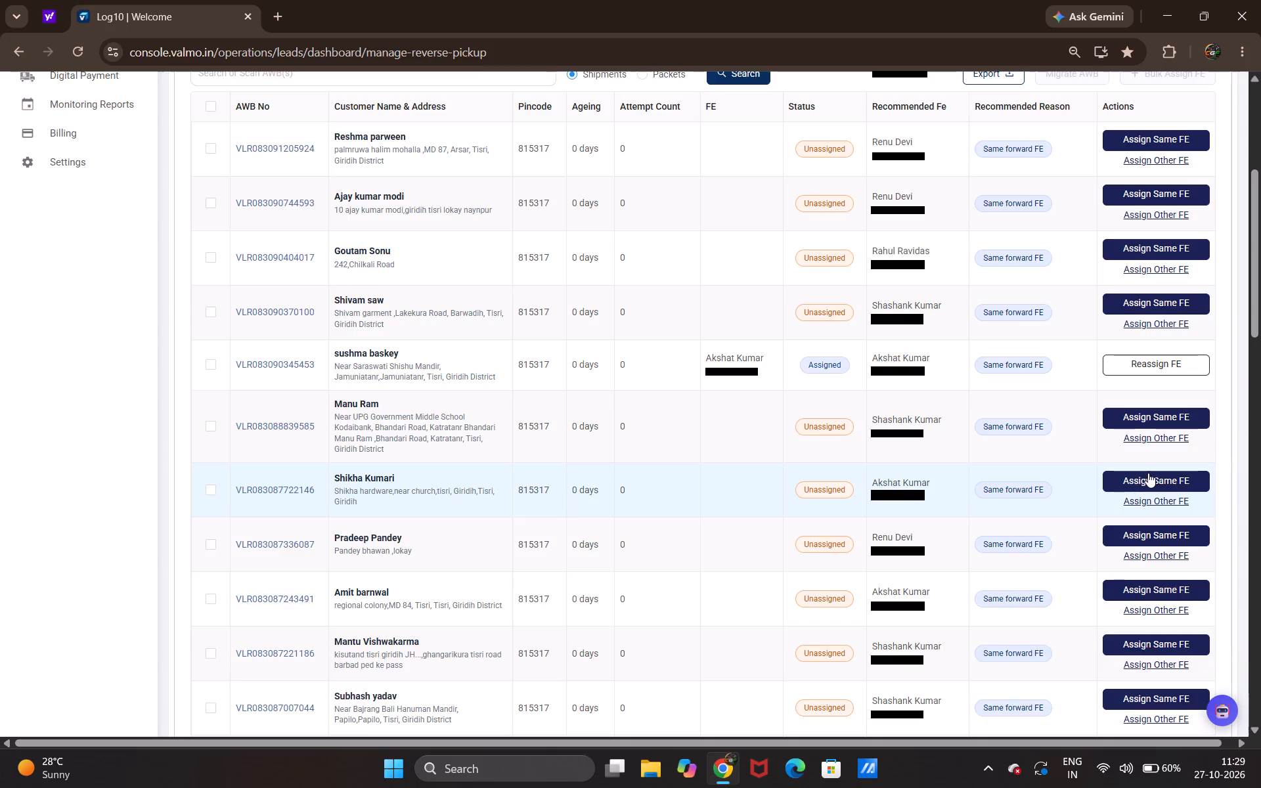
scroll(984, 495, down, 1)
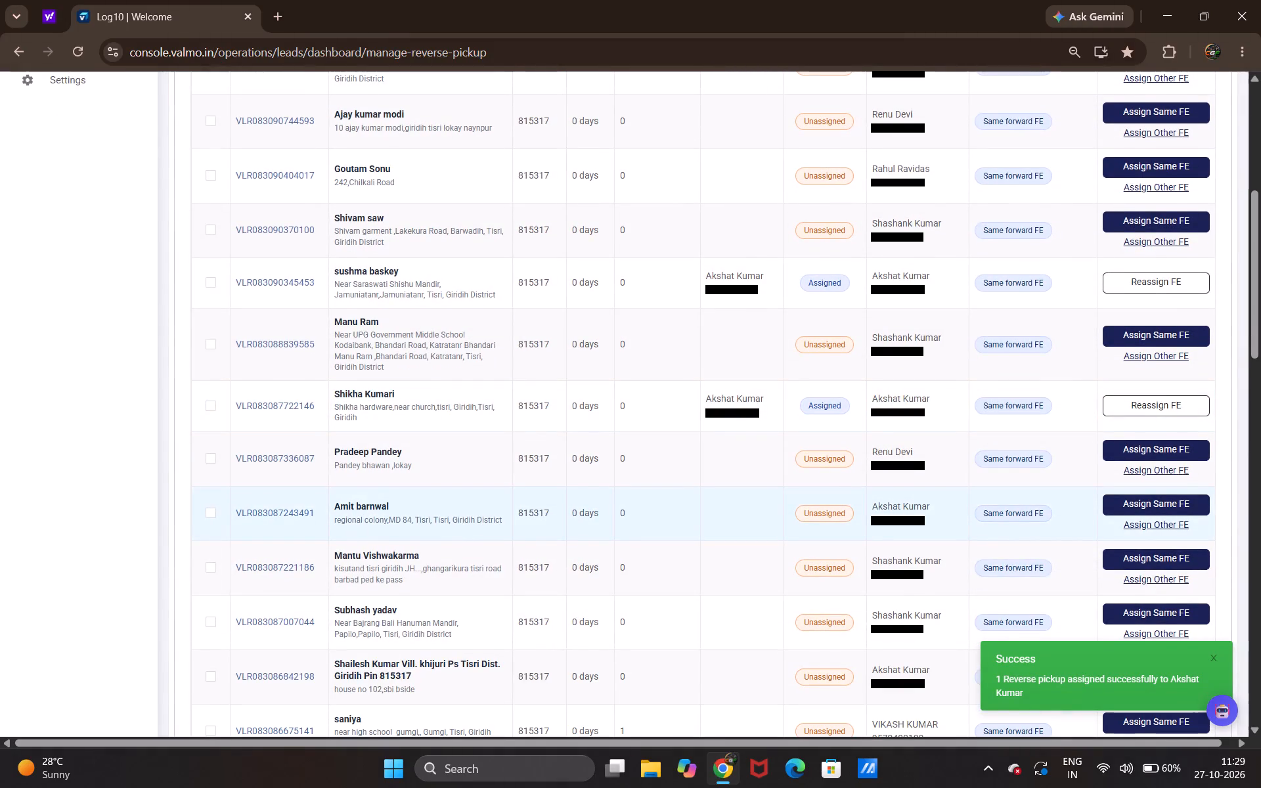
click(1143, 499)
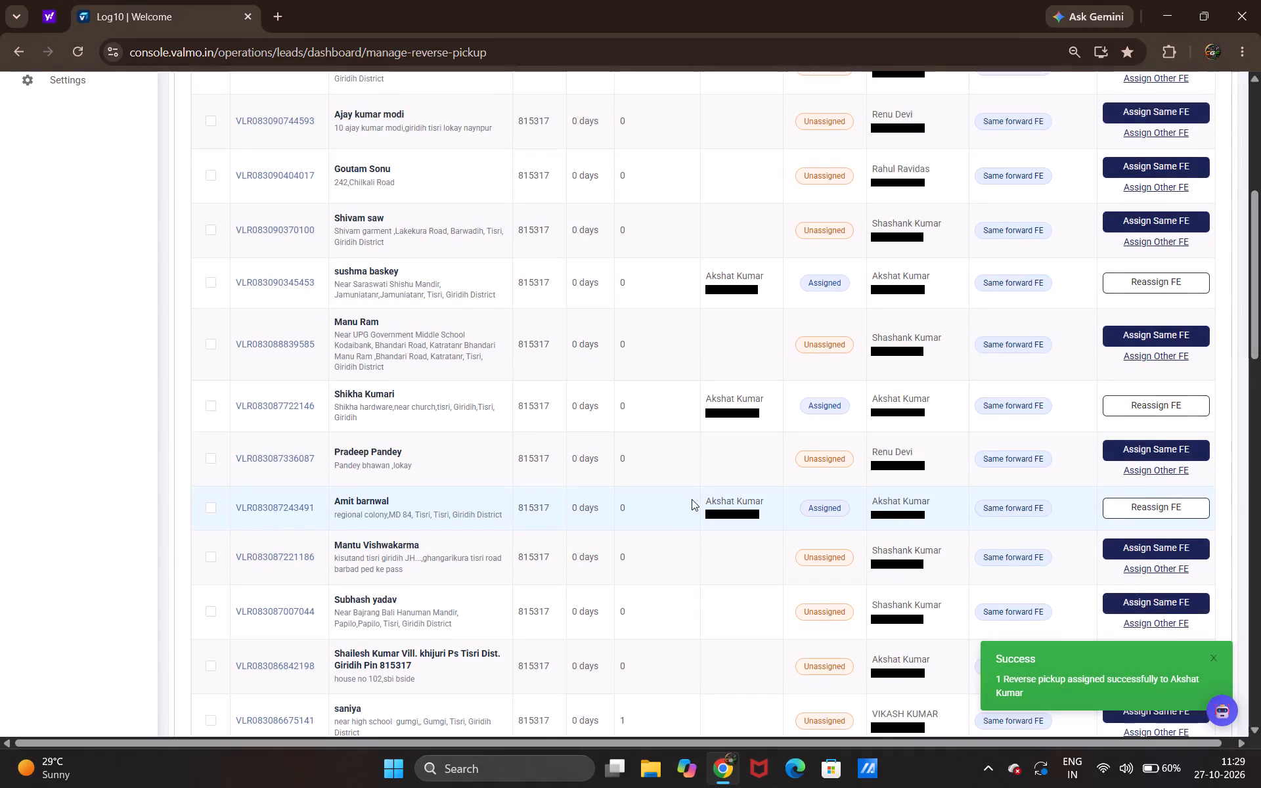
Review the rest of the reverse pickup list, checking addresses, ageing, assignment status and recommended FE.
scroll(692, 499, down, 1)
scroll(808, 499, down, 1)
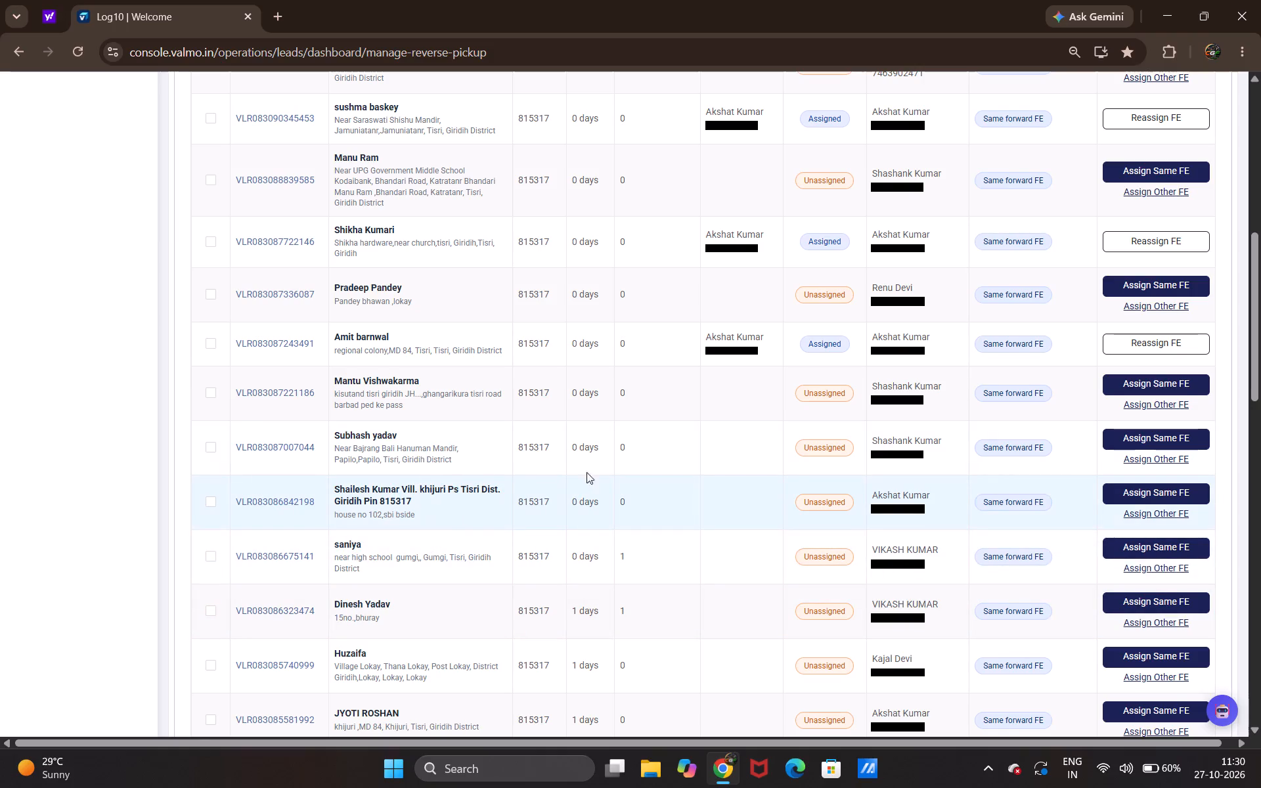
scroll(370, 496, down, 1)
scroll(635, 489, down, 1)
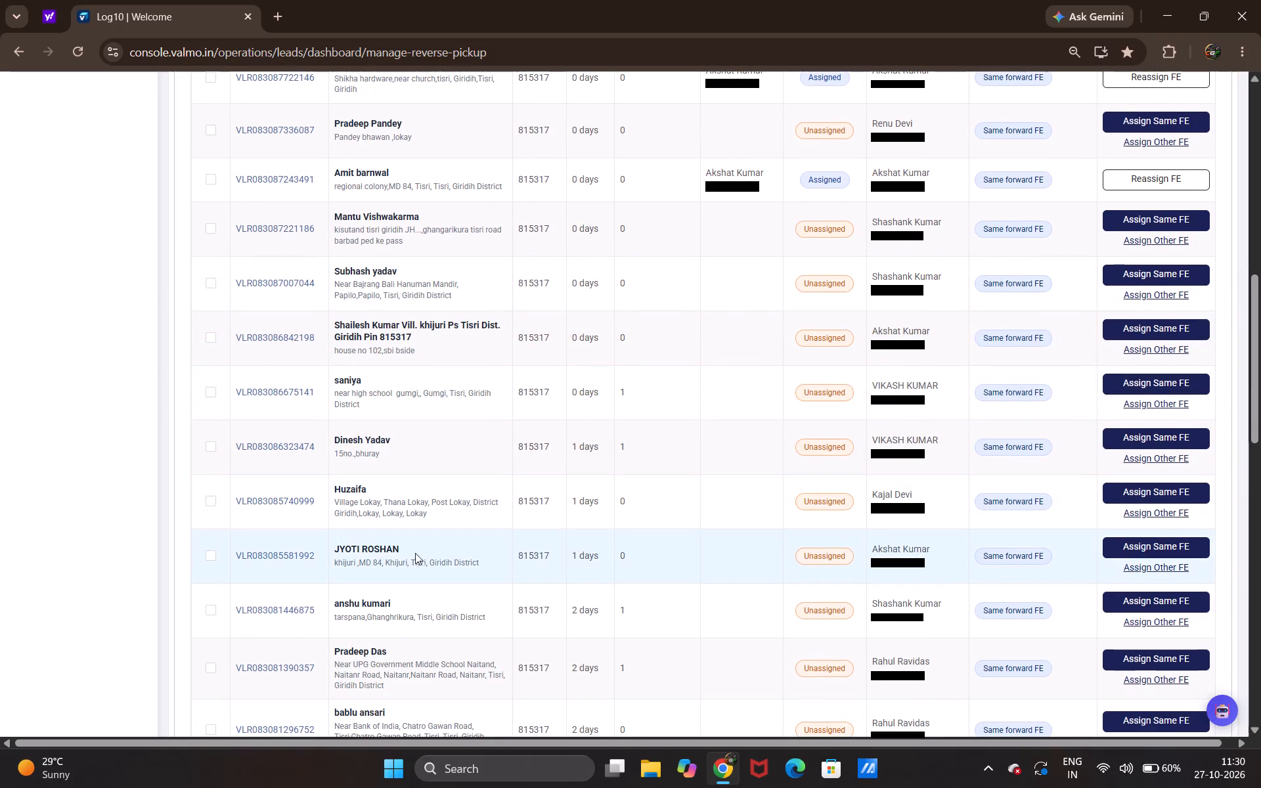
scroll(610, 552, down, 1)
scroll(407, 552, down, 1)
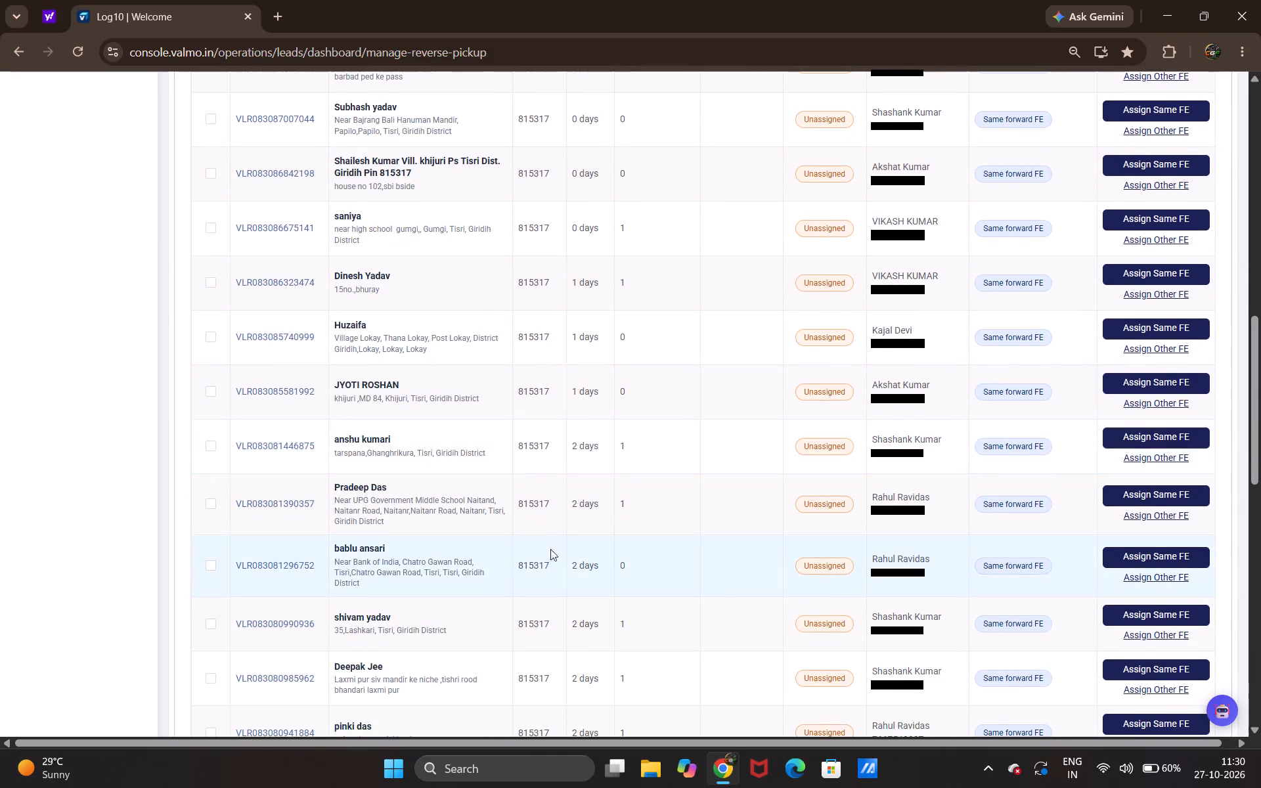
scroll(713, 549, down, 3)
scroll(919, 546, down, 1)
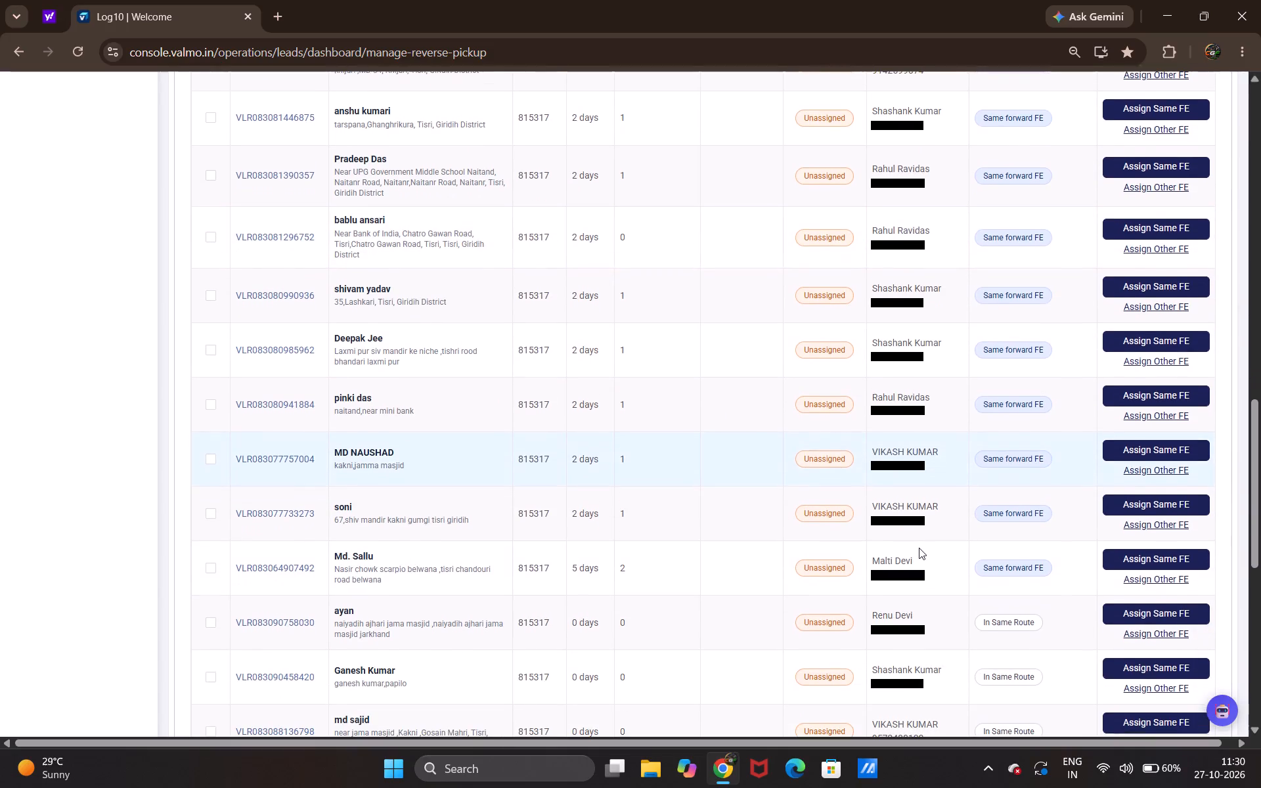
scroll(919, 551, down, 3)
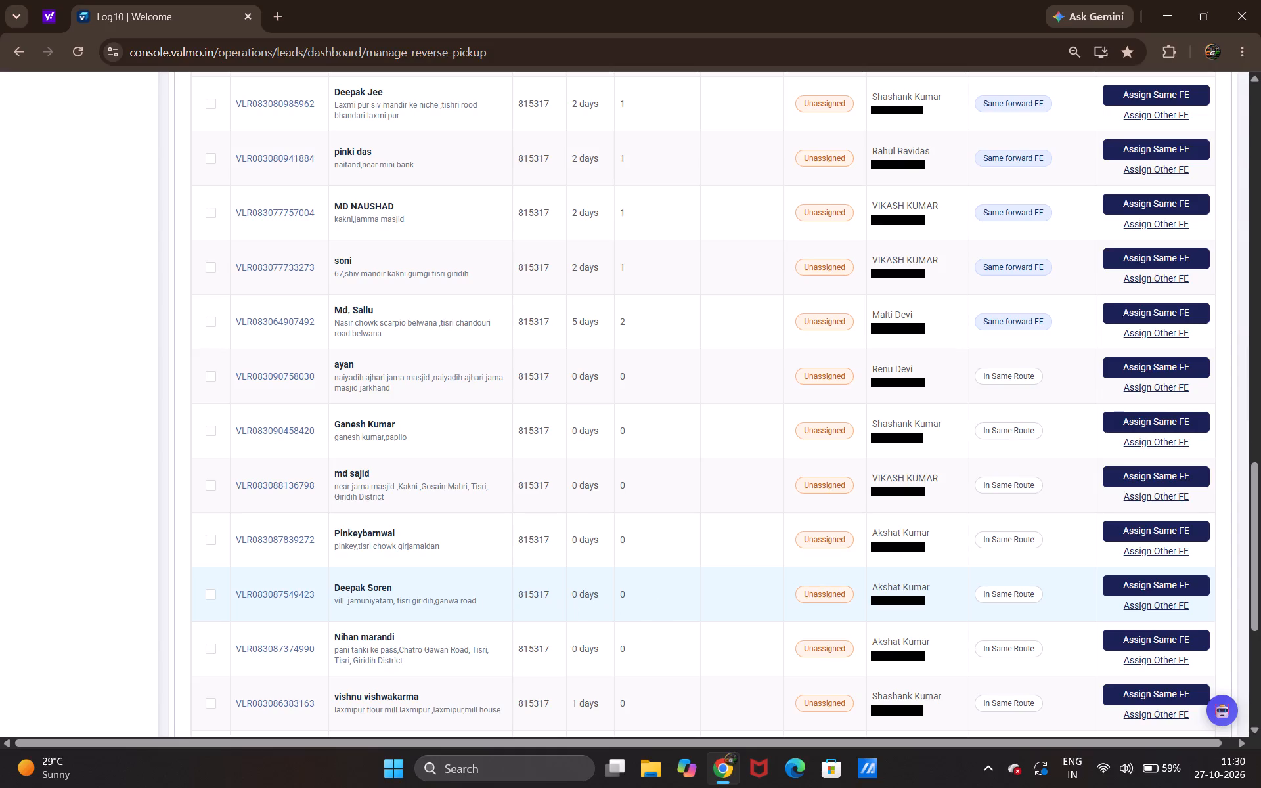
scroll(526, 577, up, 14)
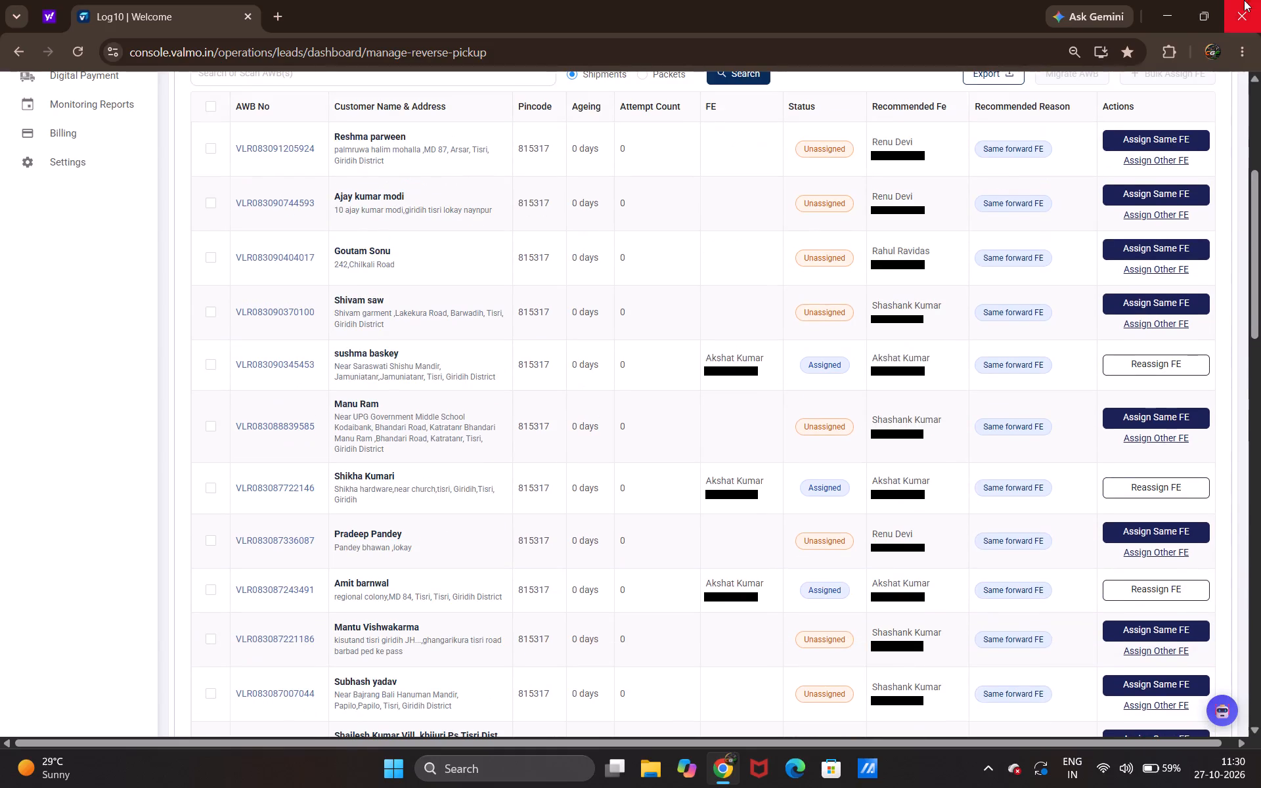